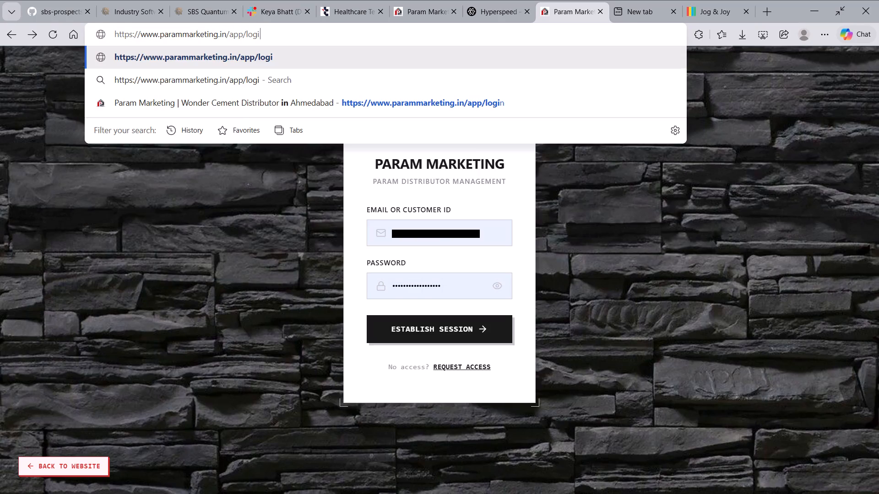
key(BackSpace)
key(BackSpace)
key(Return)
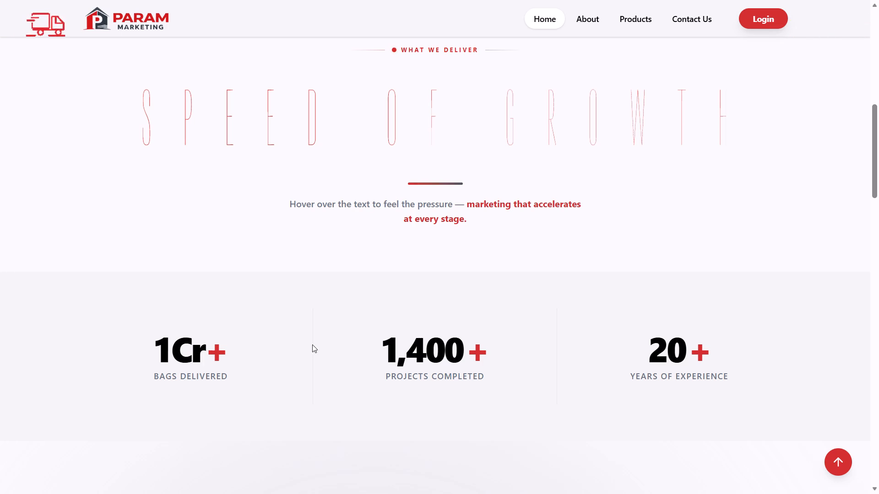
scroll(313, 329, up, 7)
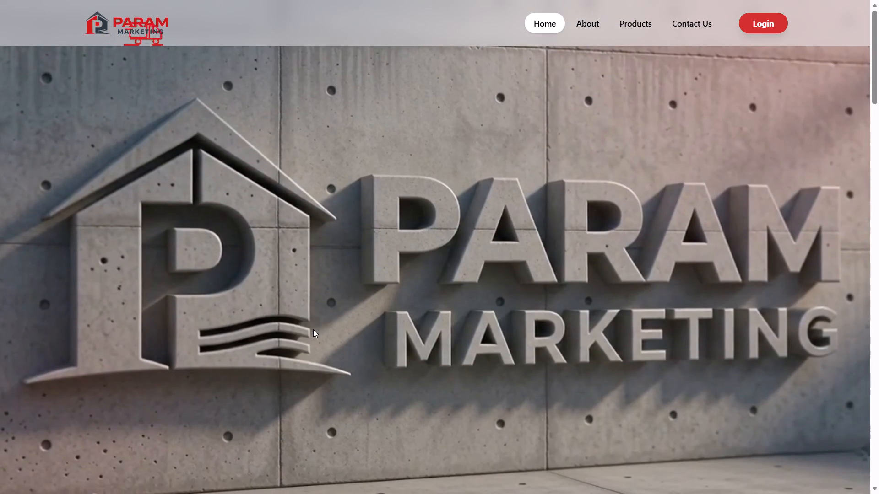
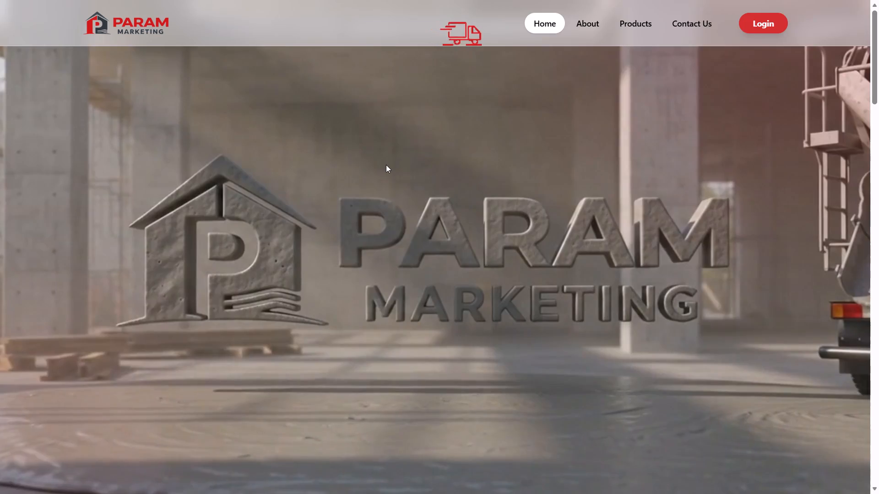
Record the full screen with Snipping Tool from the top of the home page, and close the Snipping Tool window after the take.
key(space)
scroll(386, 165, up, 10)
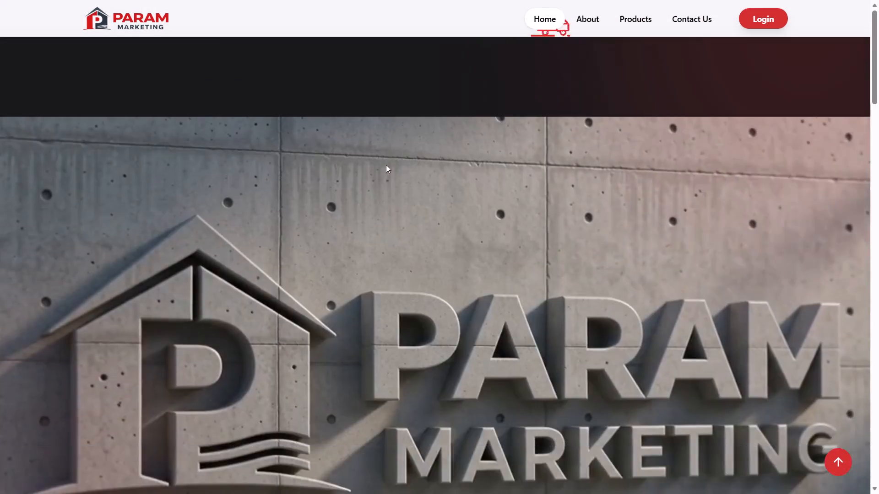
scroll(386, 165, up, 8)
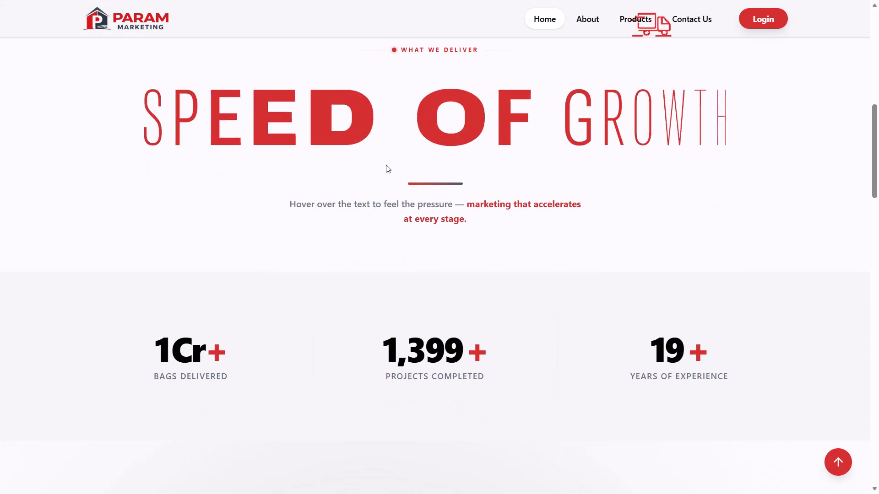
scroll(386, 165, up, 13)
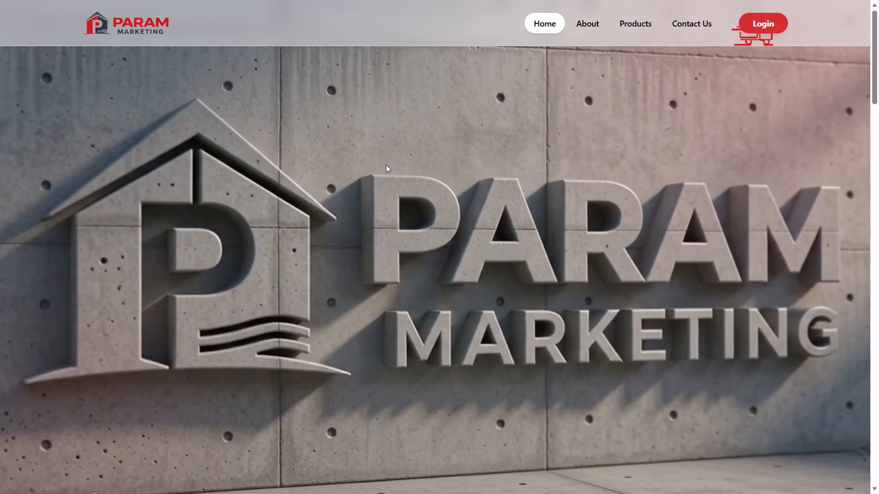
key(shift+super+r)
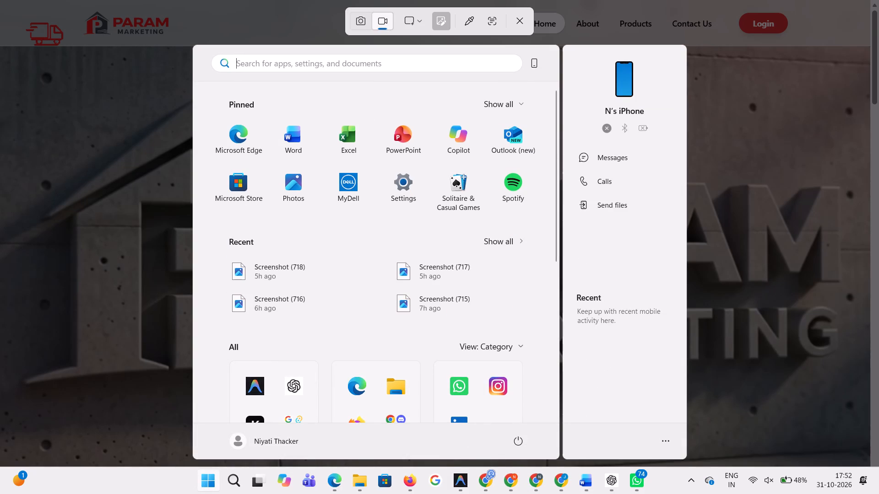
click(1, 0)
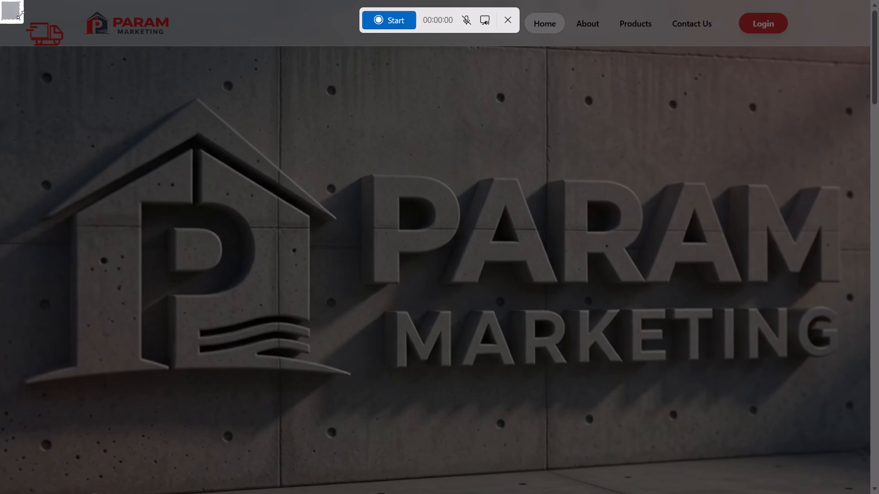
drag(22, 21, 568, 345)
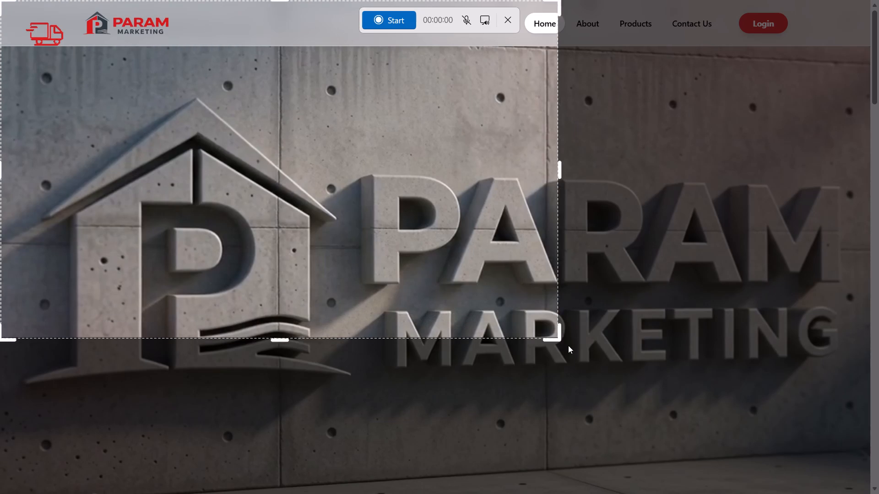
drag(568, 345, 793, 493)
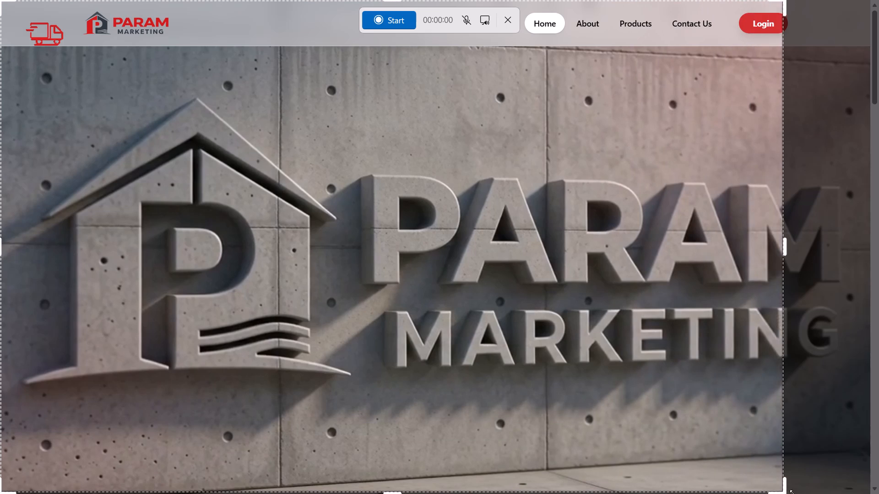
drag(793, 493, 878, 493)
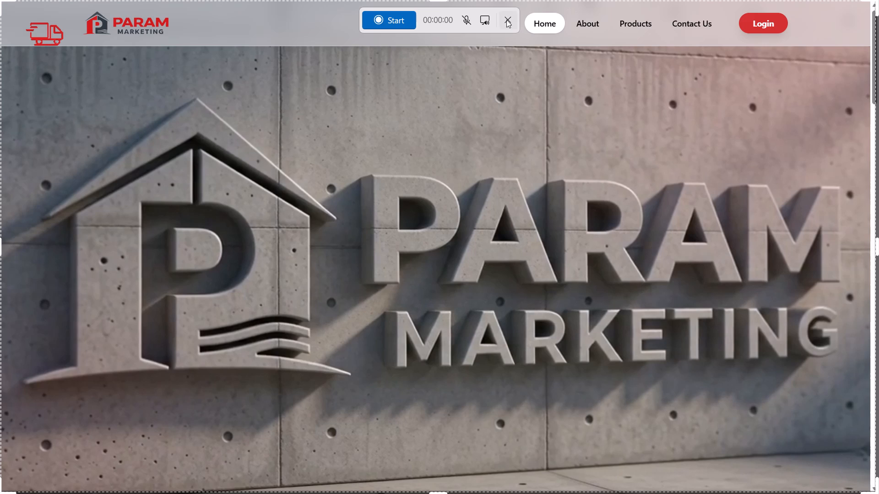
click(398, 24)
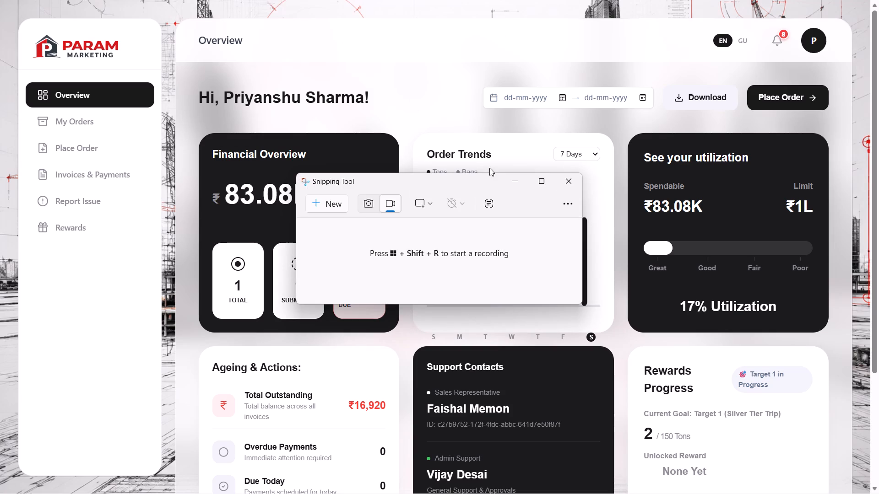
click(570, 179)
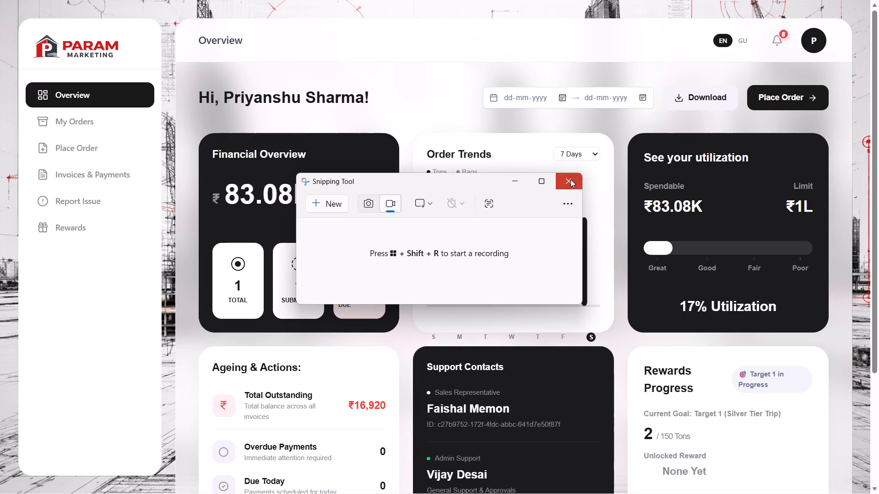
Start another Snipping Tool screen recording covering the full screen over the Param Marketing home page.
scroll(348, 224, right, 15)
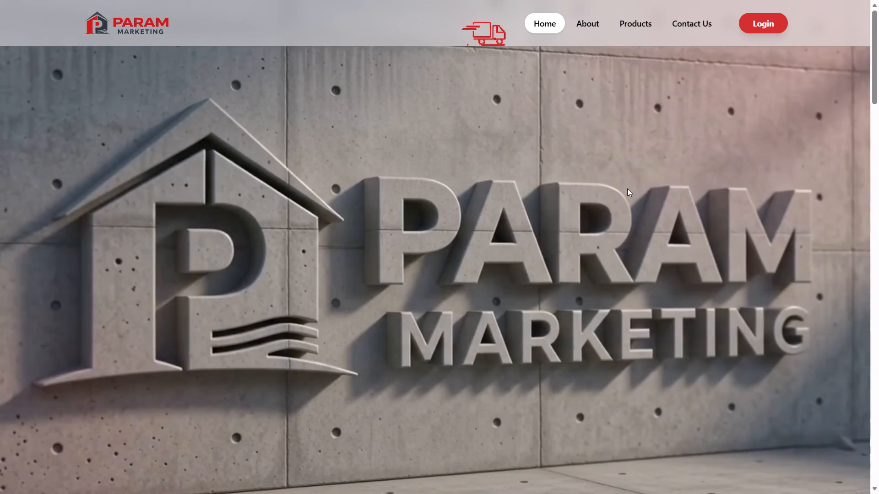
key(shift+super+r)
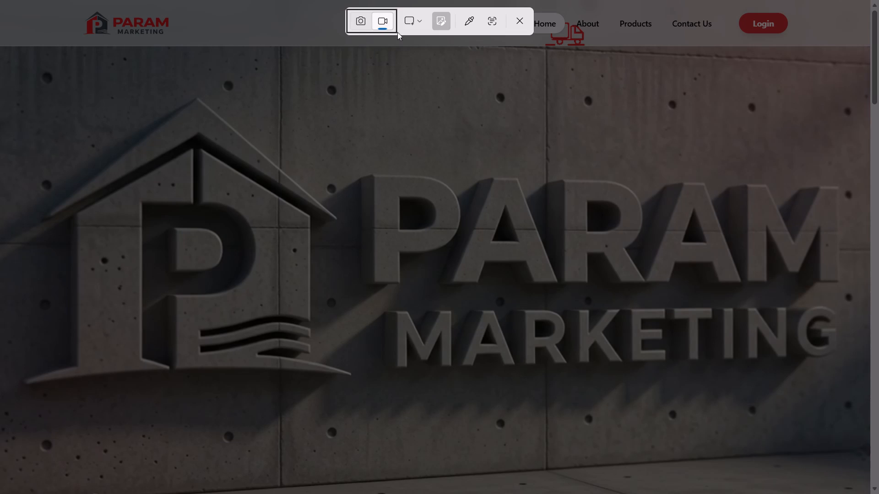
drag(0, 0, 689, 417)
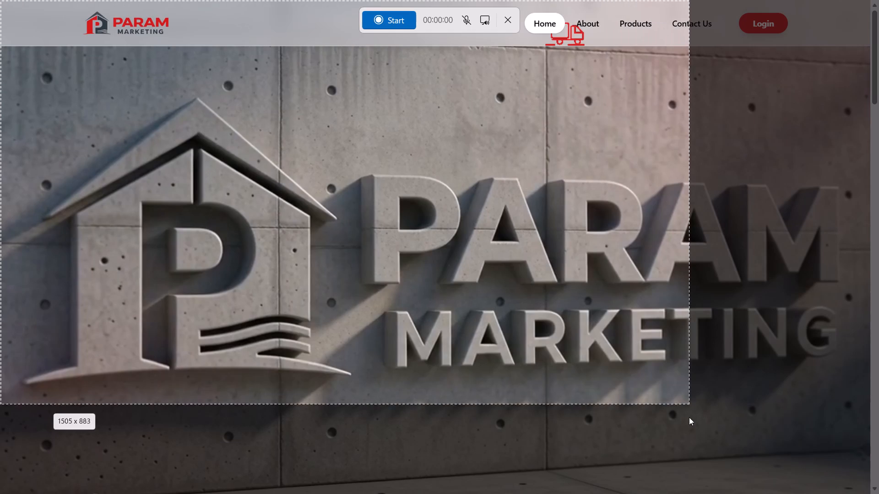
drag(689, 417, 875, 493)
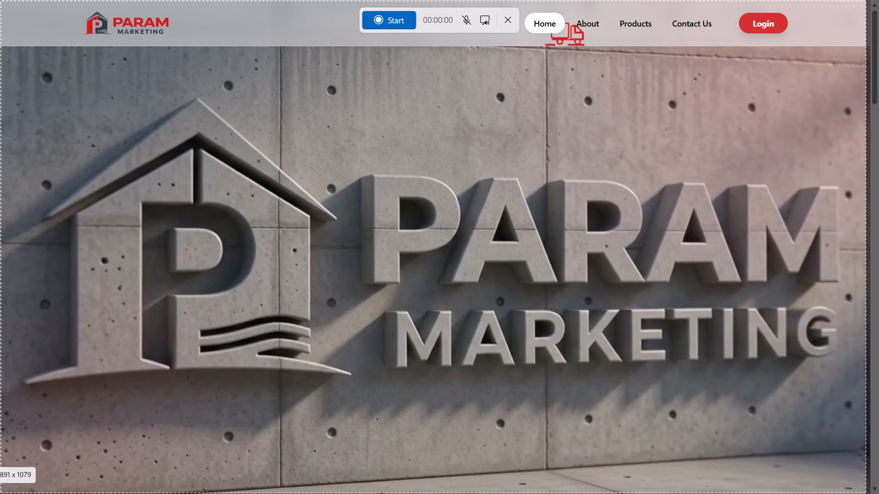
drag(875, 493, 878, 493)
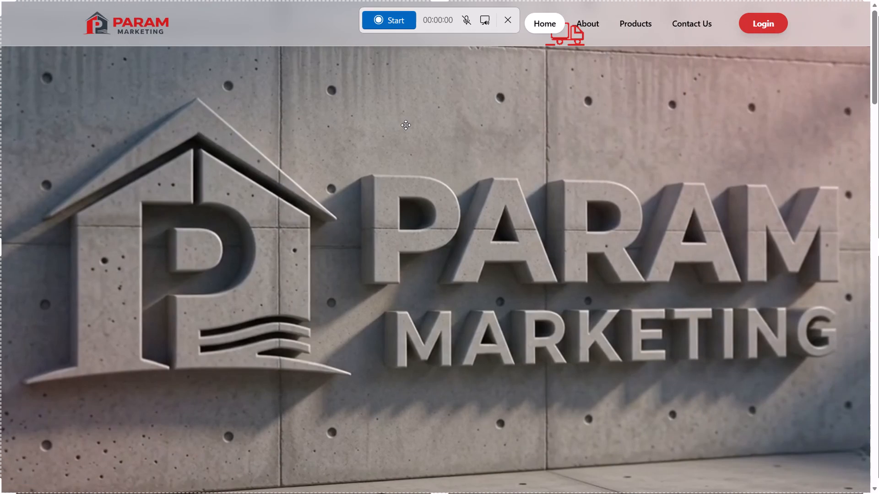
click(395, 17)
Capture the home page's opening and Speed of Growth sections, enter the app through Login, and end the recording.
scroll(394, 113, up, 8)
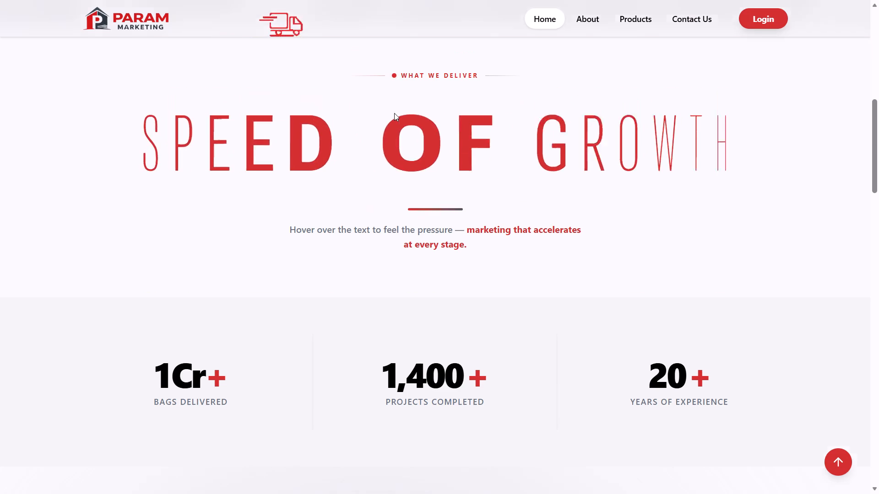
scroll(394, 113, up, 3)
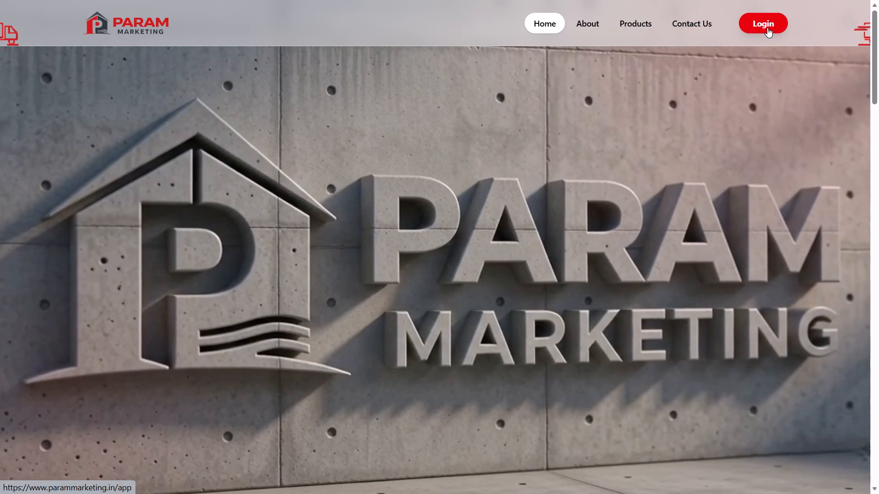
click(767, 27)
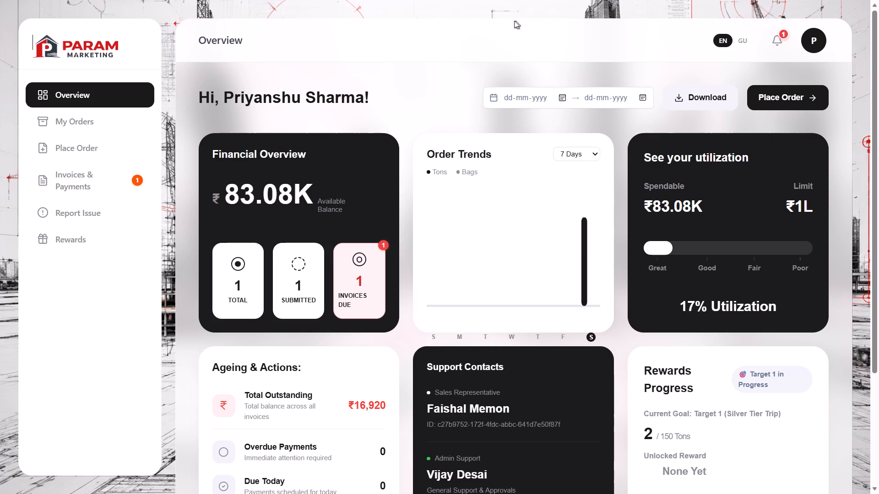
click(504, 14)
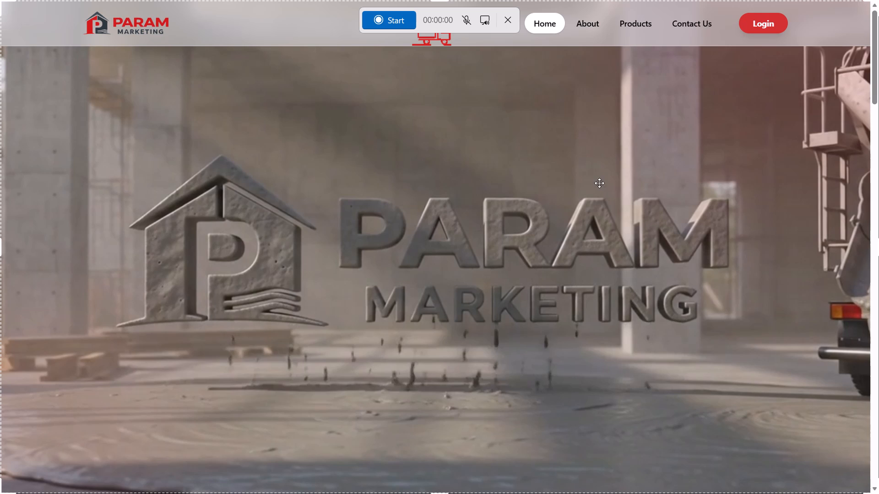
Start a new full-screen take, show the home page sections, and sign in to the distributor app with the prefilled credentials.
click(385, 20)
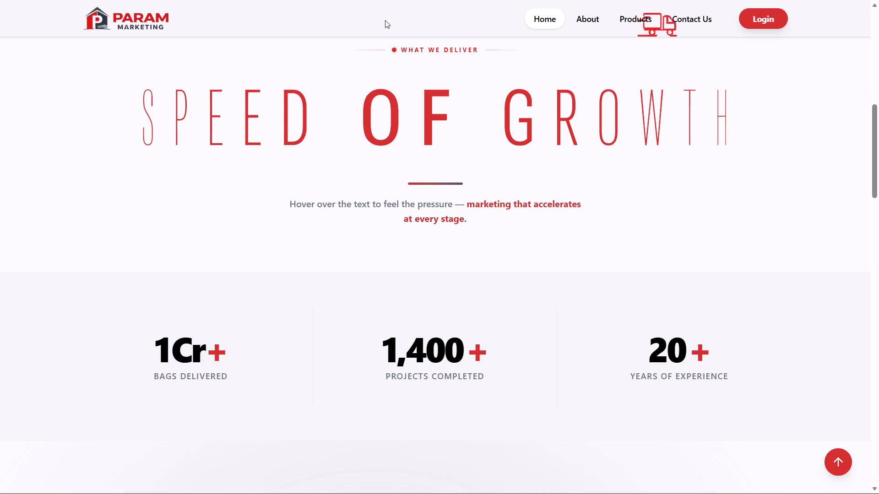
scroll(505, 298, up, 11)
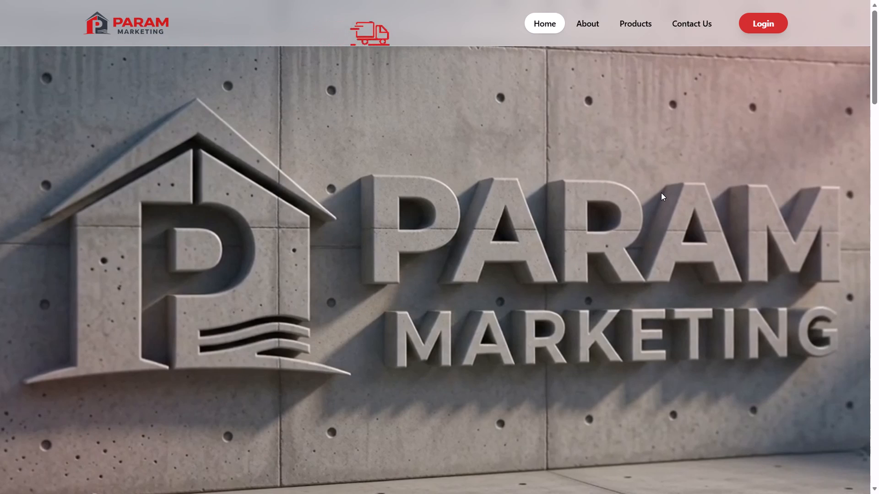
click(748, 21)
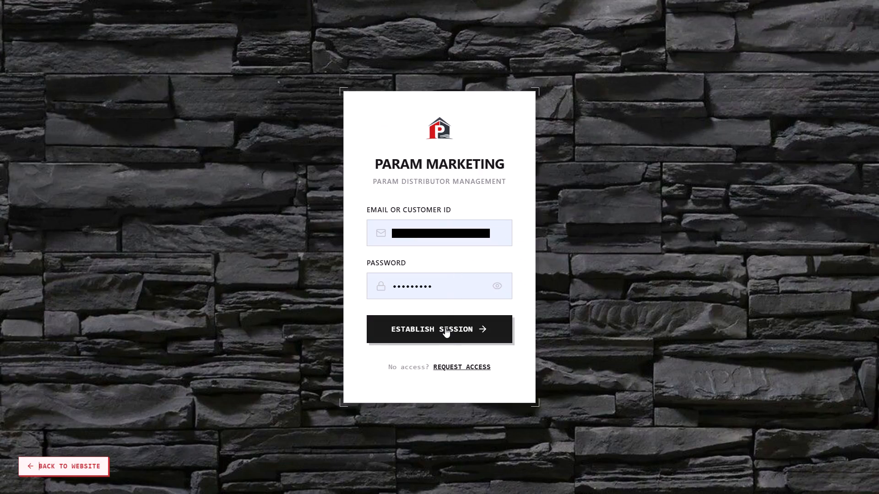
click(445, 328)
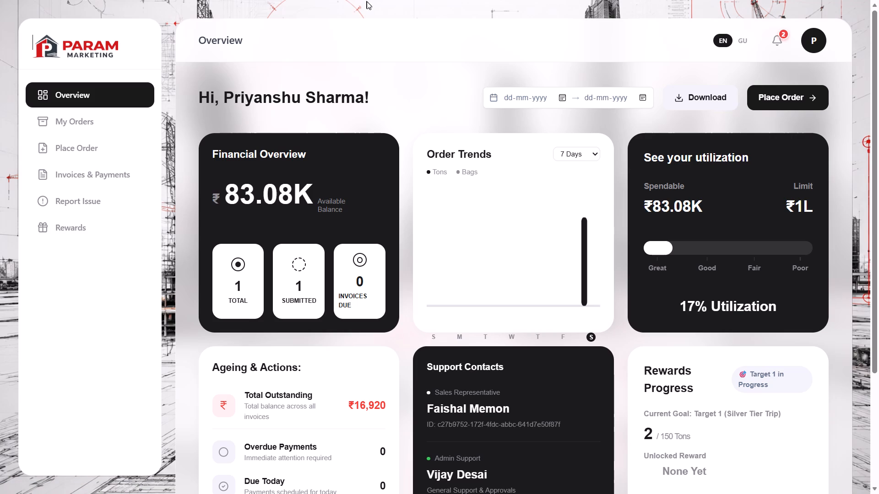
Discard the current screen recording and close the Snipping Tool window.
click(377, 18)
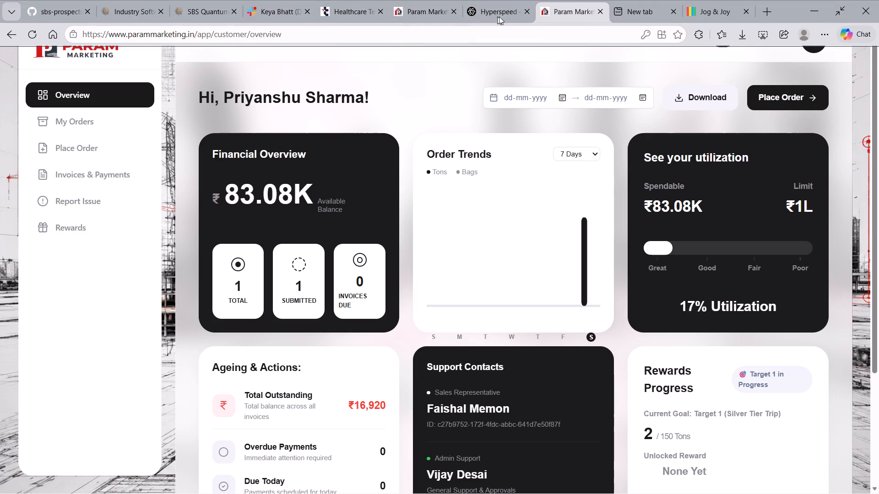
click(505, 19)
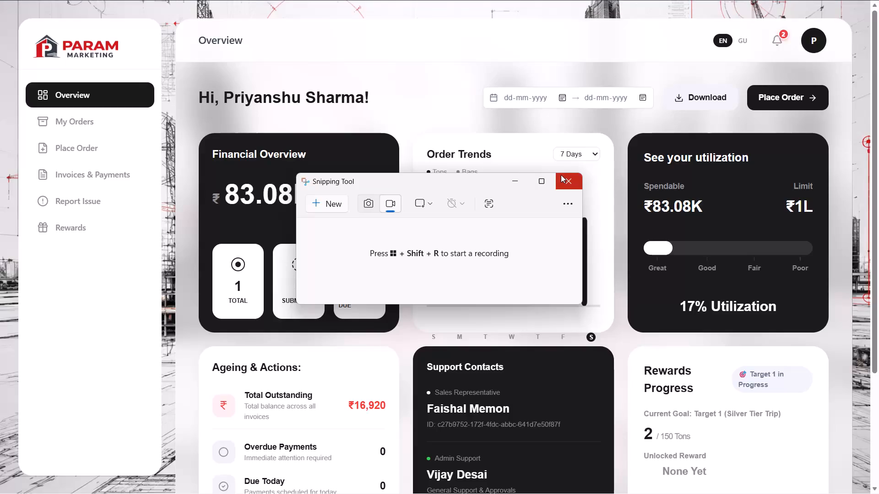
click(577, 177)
Sign out of the customer account and return from the login page to the public website.
click(828, 38)
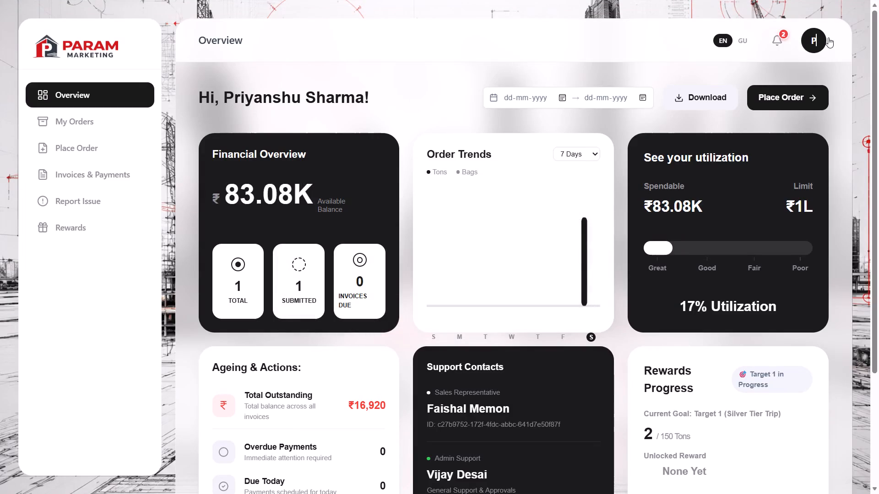
click(749, 139)
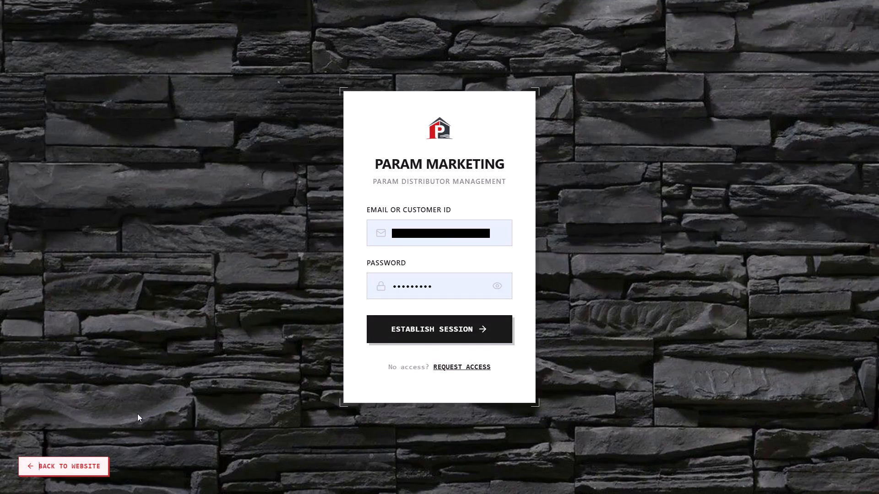
click(94, 466)
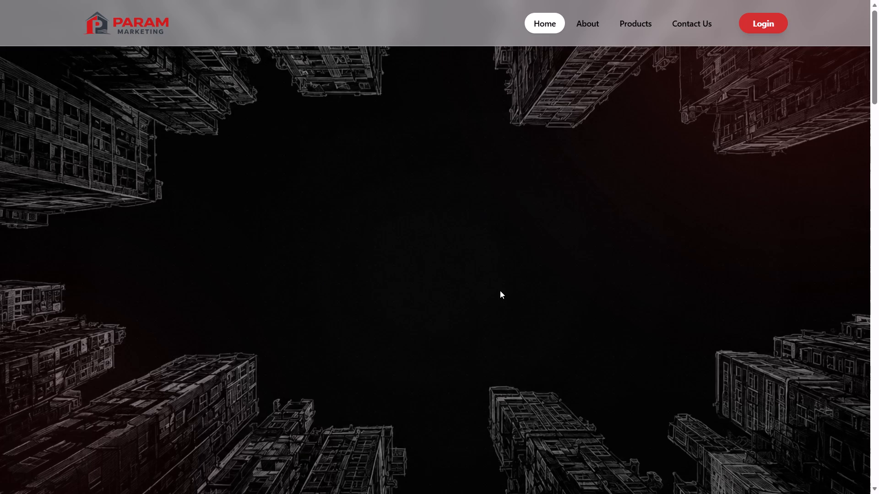
Hard-reload the Param Marketing home page, bypassing the cache.
scroll(500, 290, right, 1)
scroll(500, 290, up, 4)
key(ctrl+shift+r)
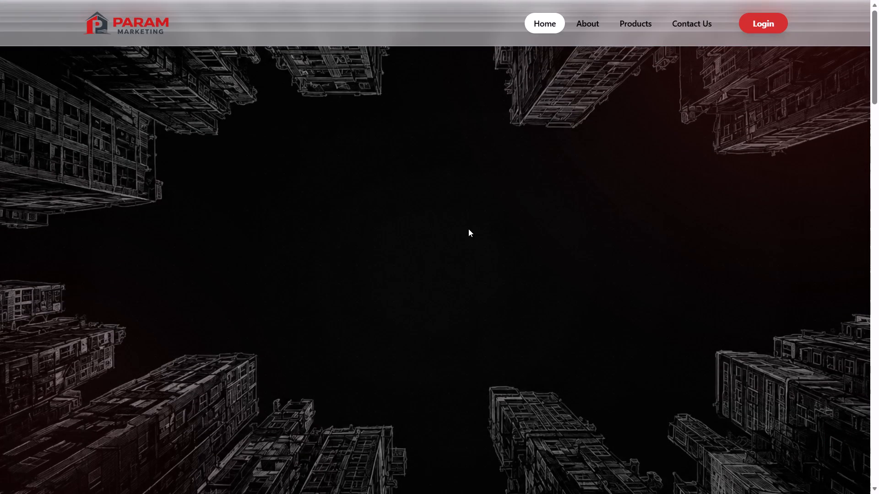
scroll(468, 229, up, 3)
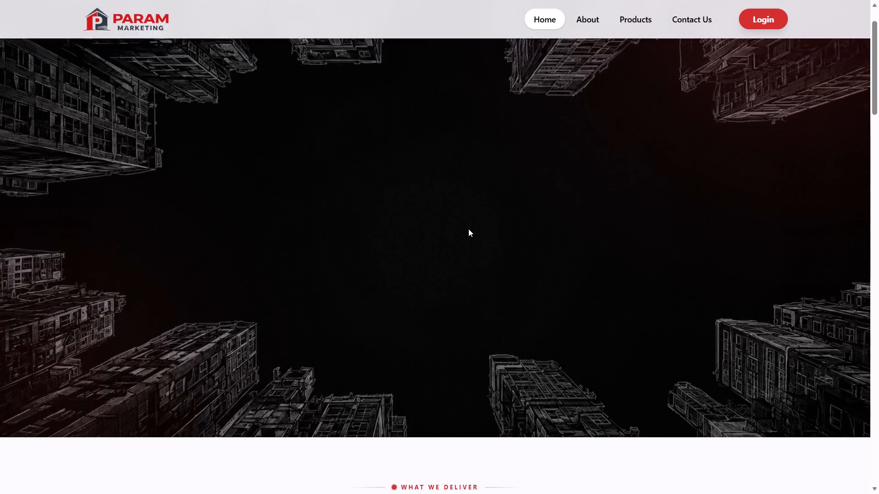
scroll(468, 229, up, 1)
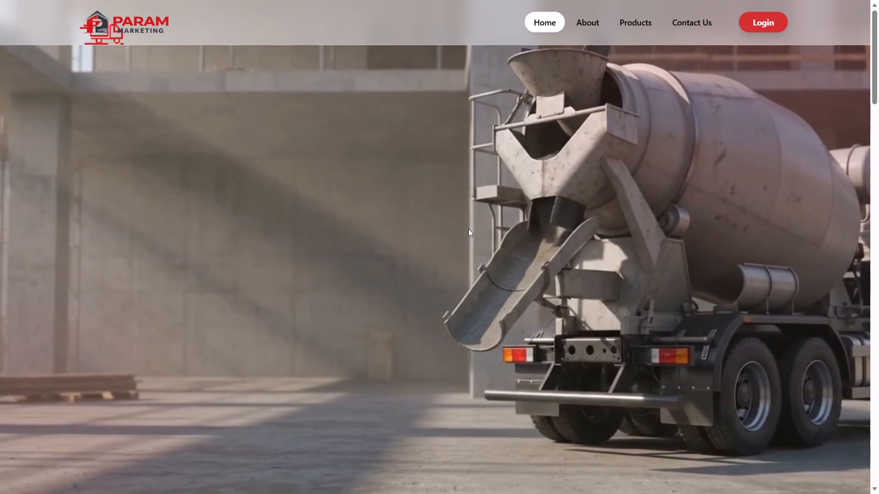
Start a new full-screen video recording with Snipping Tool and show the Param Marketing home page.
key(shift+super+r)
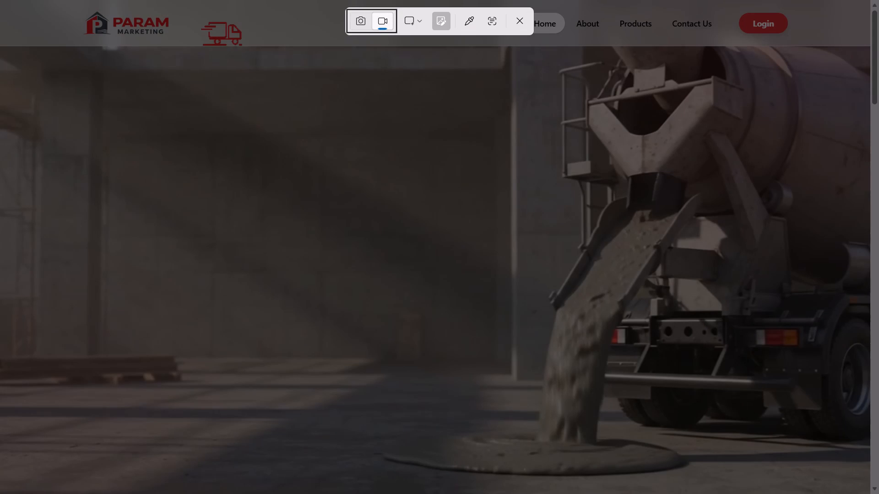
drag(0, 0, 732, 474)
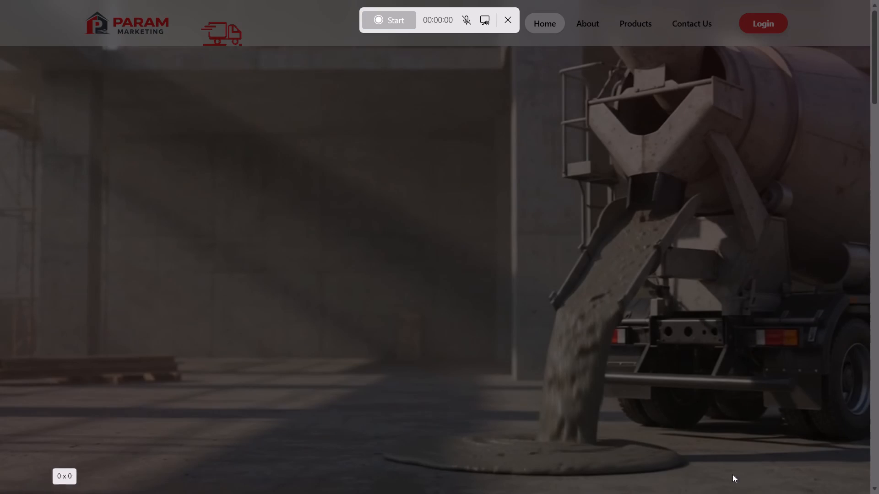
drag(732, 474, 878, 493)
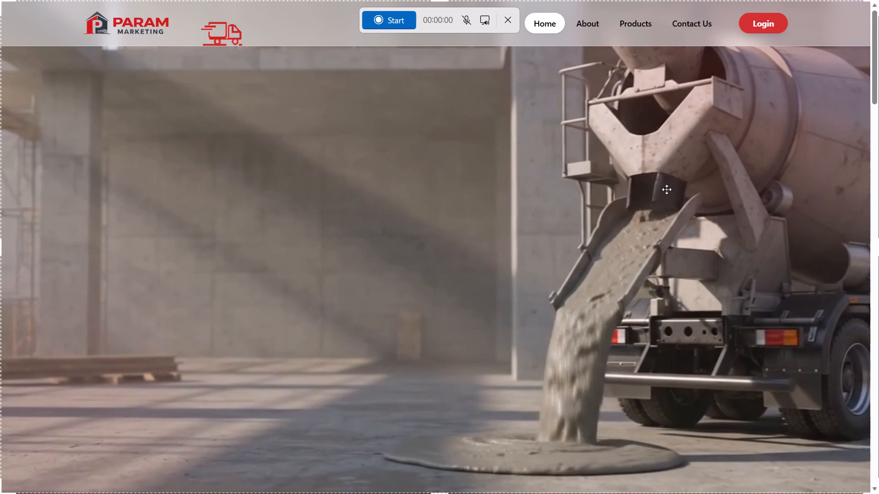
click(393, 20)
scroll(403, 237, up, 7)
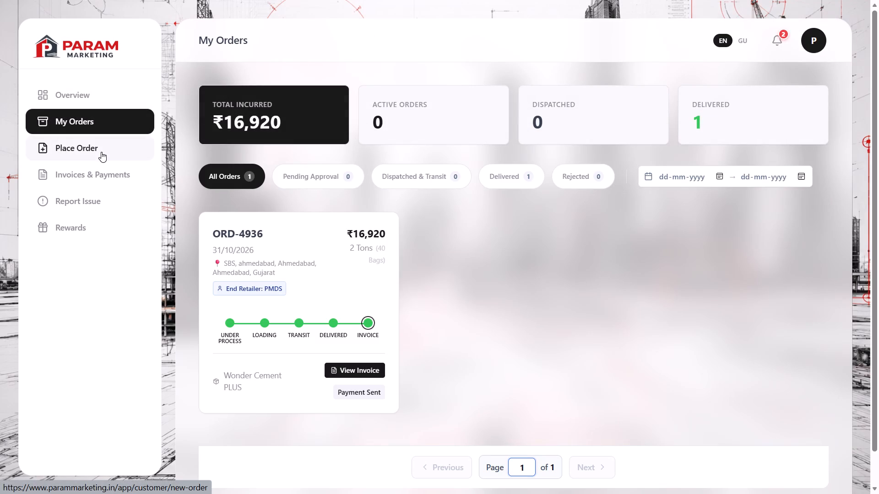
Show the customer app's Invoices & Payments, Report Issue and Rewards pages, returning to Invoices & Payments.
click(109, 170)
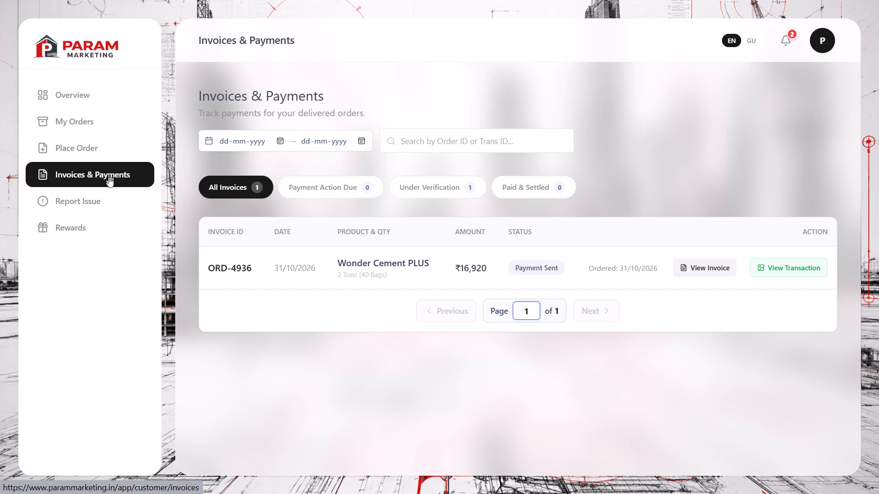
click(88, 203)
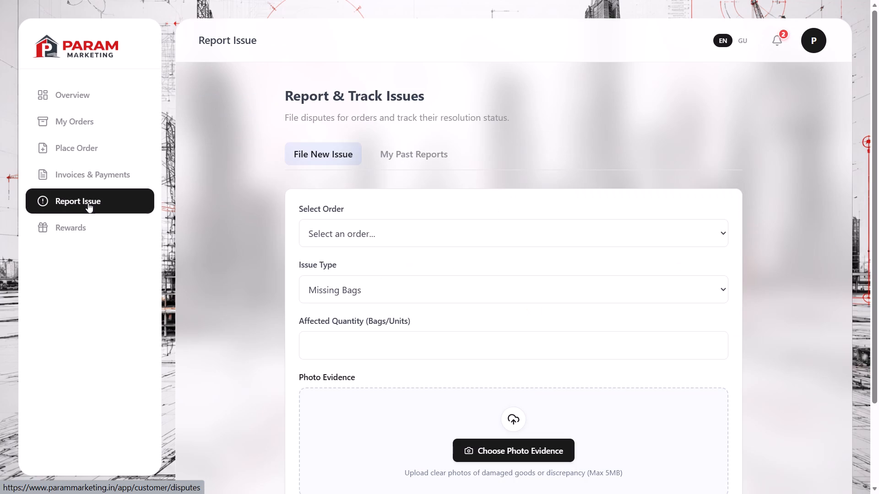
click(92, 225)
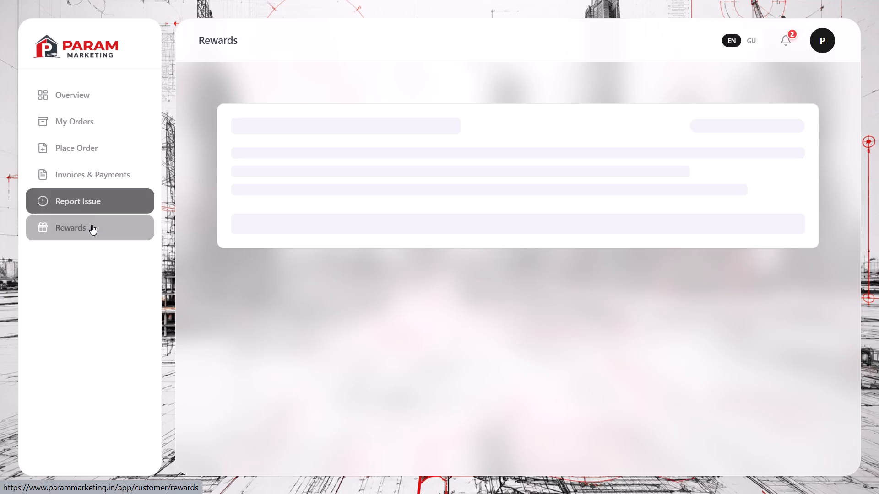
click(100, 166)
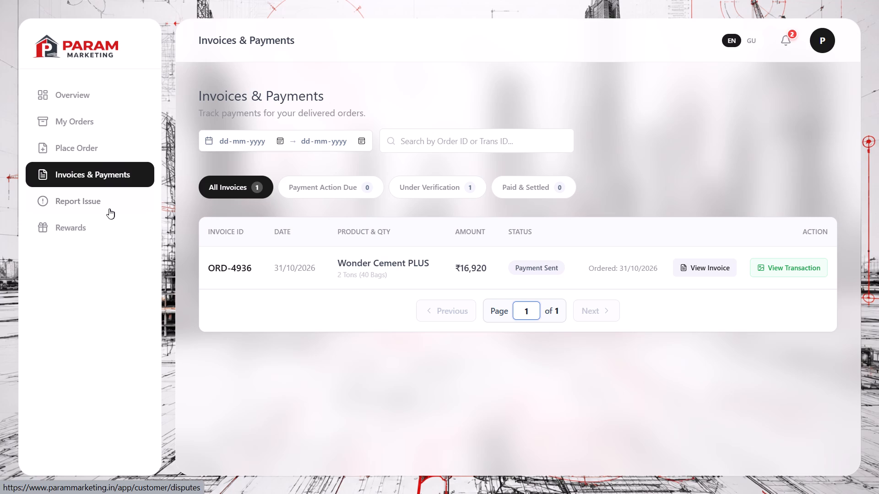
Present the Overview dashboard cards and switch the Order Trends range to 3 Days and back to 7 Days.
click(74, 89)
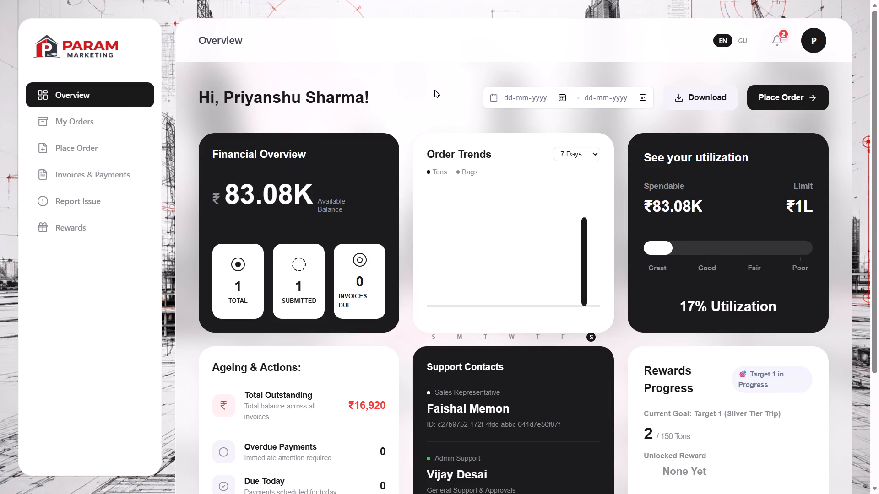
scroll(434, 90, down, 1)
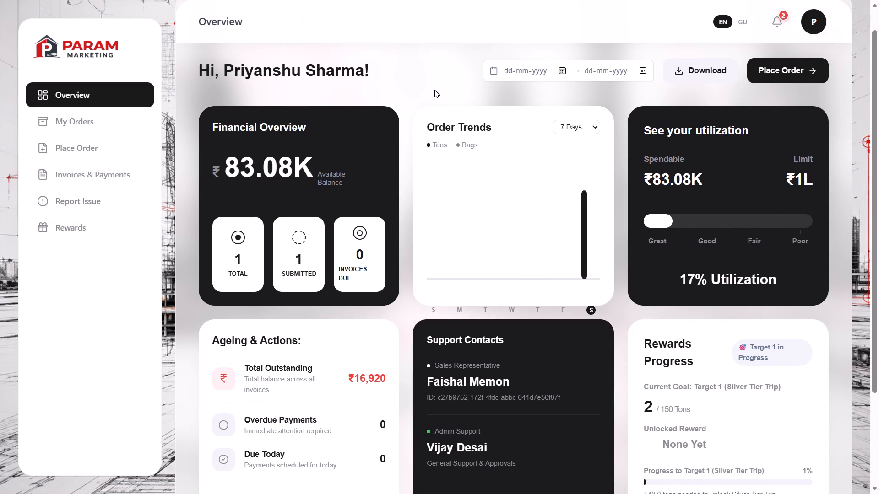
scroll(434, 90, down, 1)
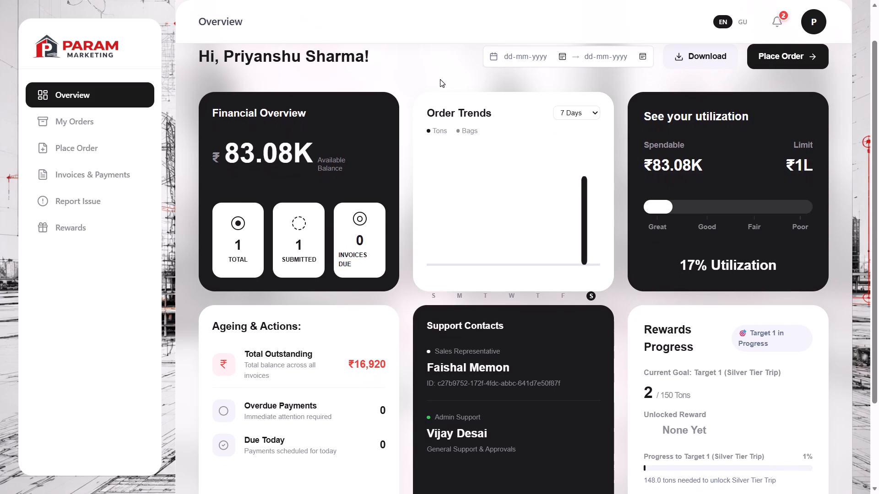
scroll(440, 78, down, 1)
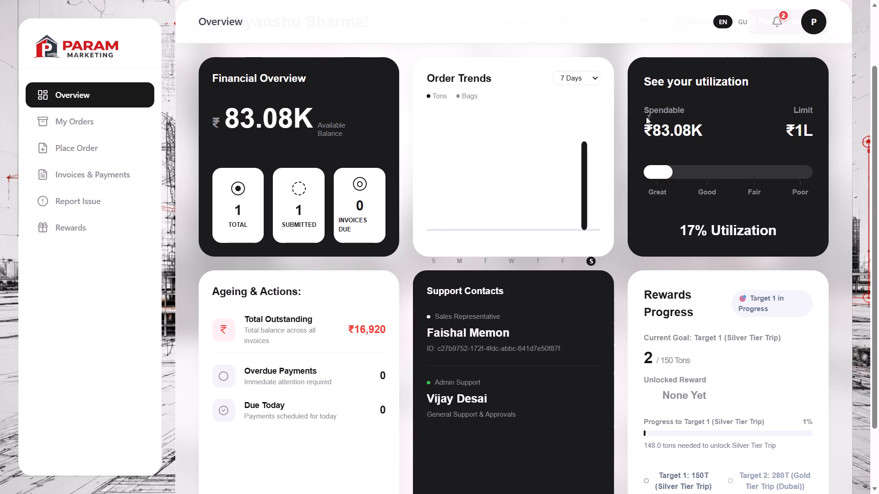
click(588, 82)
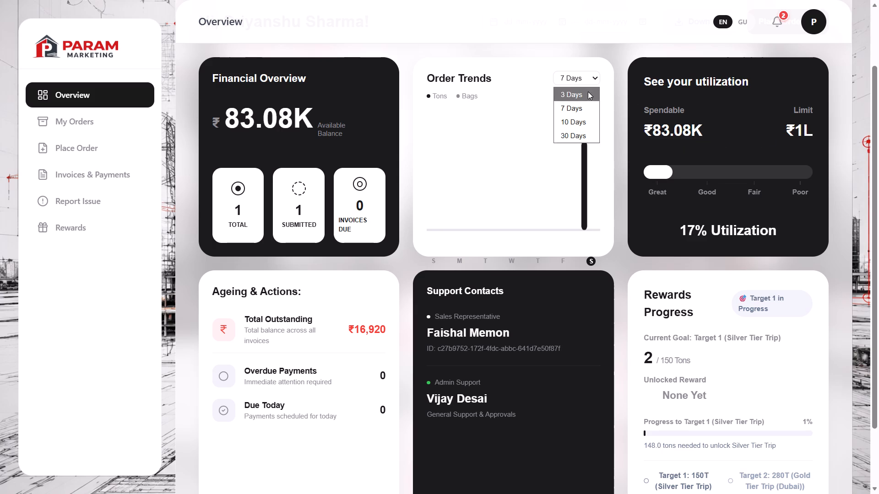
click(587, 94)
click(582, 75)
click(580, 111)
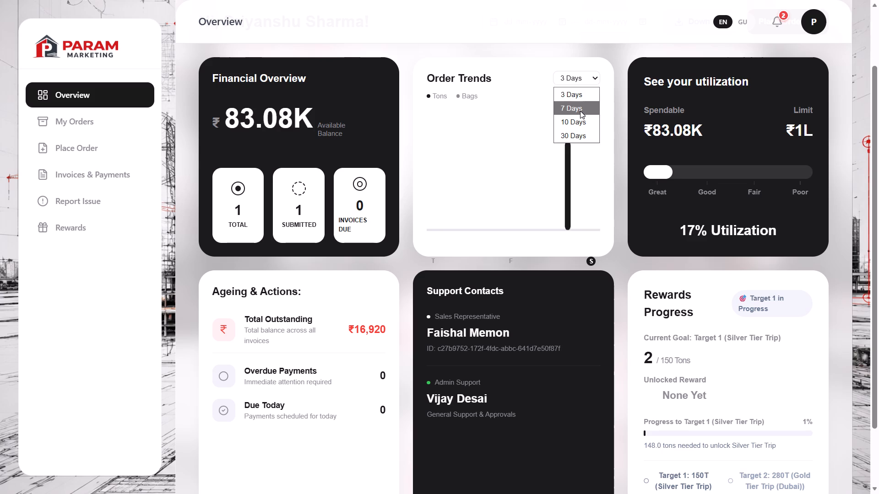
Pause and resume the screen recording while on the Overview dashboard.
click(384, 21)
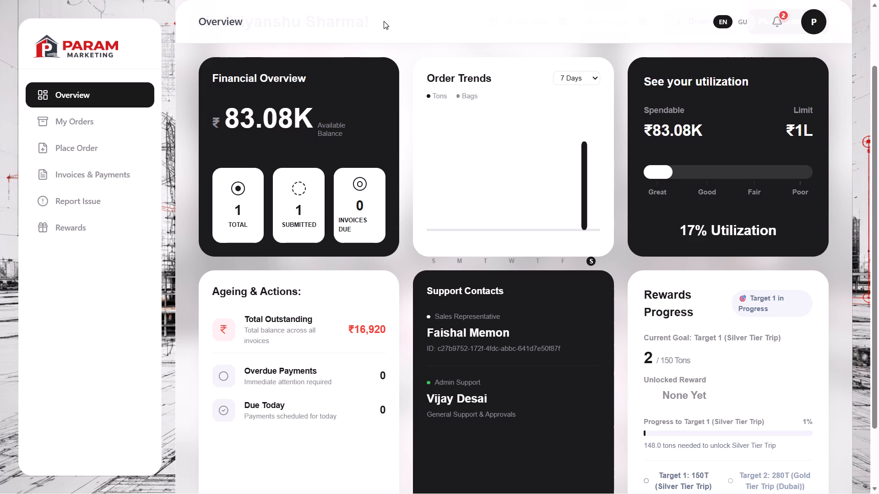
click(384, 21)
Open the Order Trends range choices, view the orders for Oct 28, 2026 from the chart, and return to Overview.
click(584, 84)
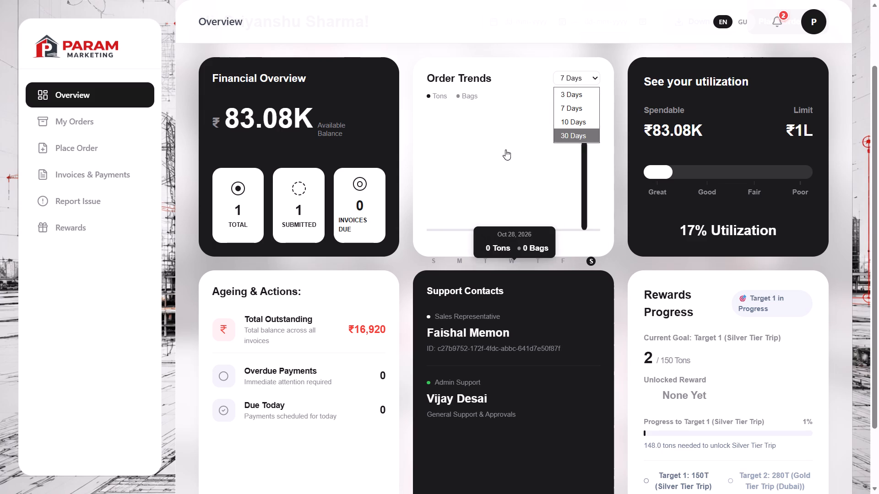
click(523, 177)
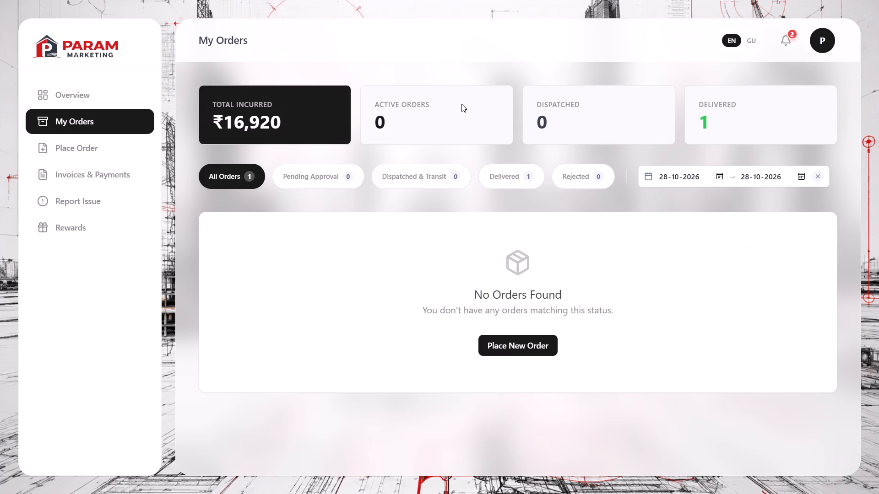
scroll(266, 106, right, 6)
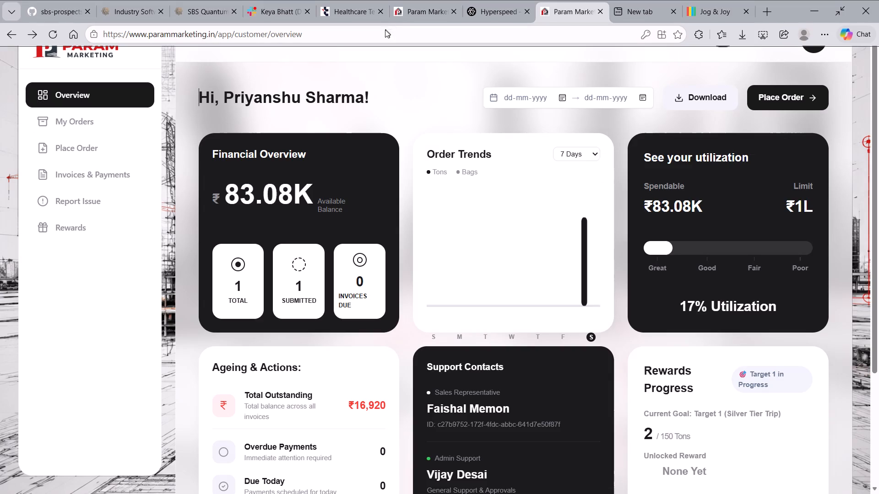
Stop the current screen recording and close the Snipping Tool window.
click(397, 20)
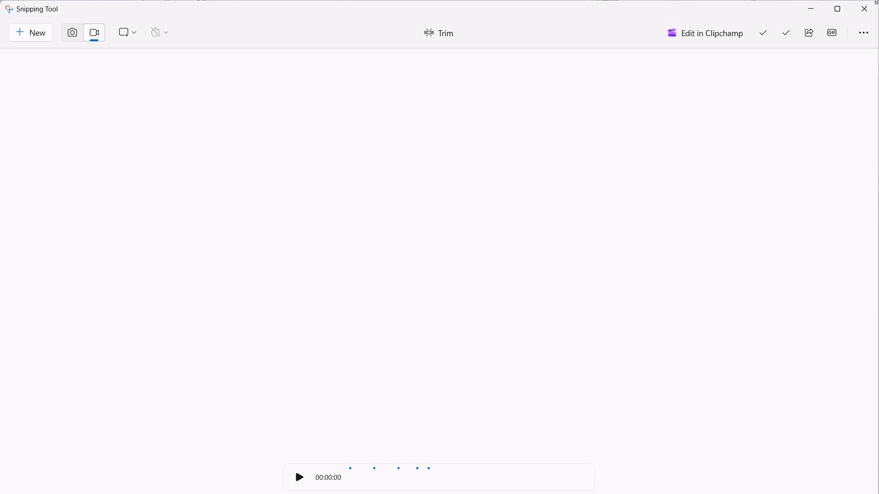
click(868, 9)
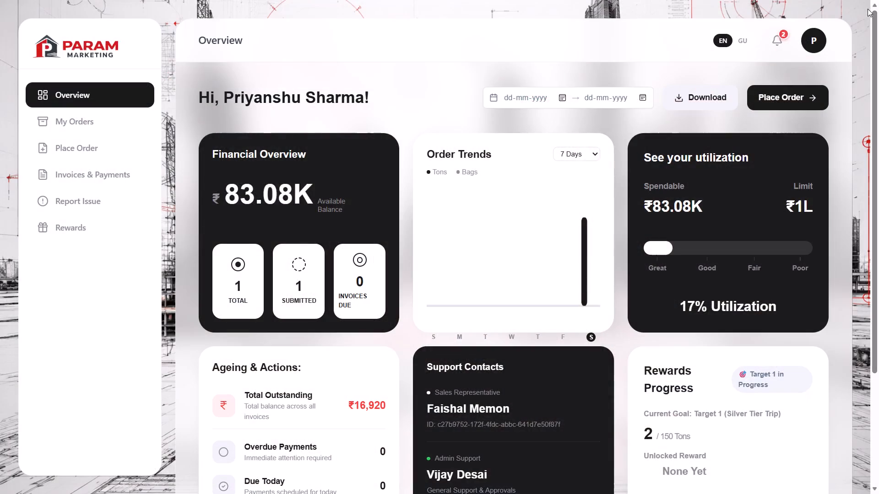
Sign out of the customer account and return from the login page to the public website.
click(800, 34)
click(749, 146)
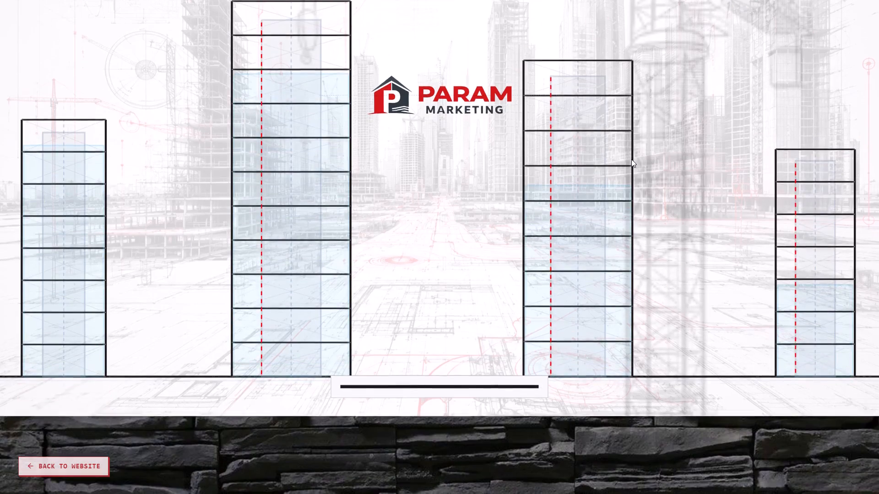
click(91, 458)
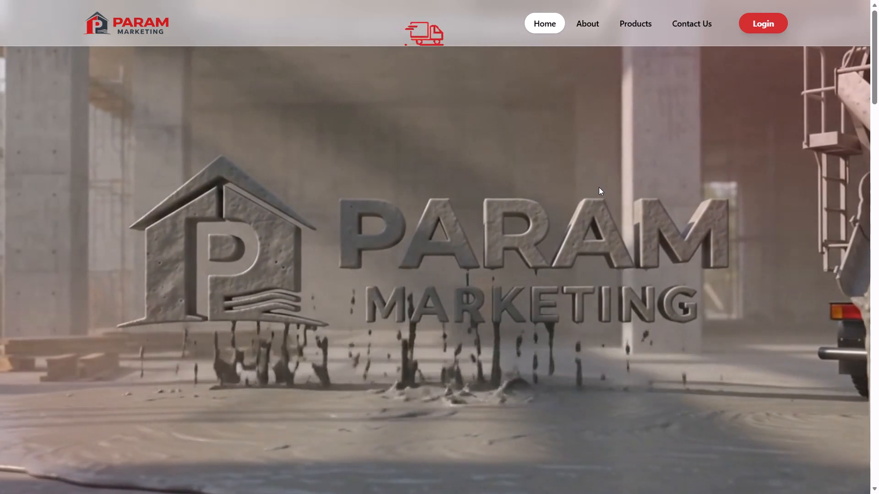
Start a new recording with the capture area extended to the full screen, and show the home page sections.
key(shift+super+r)
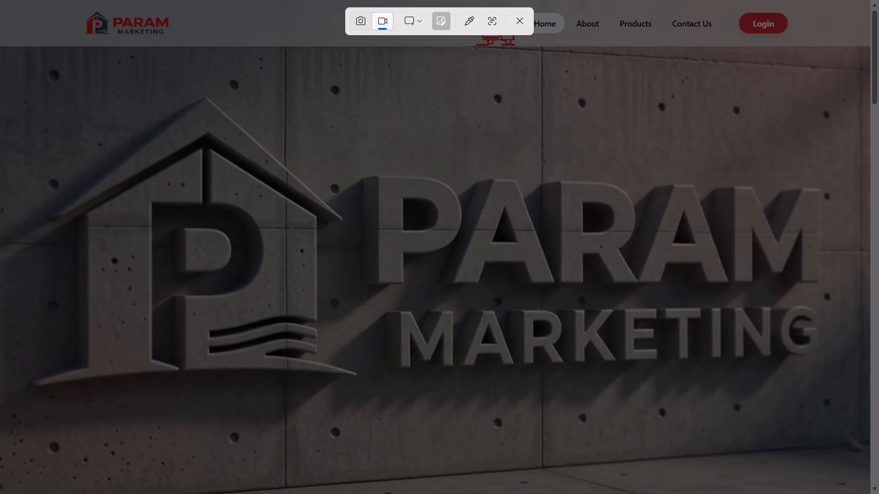
drag(0, 0, 568, 365)
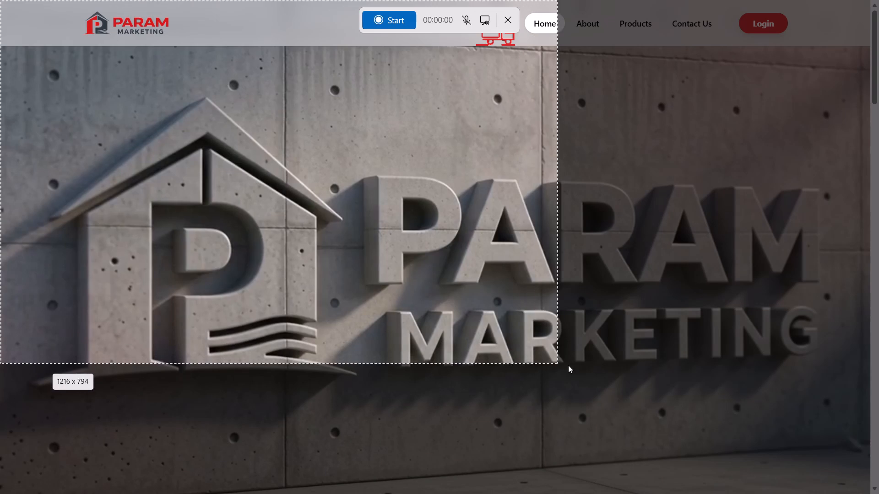
drag(568, 365, 799, 493)
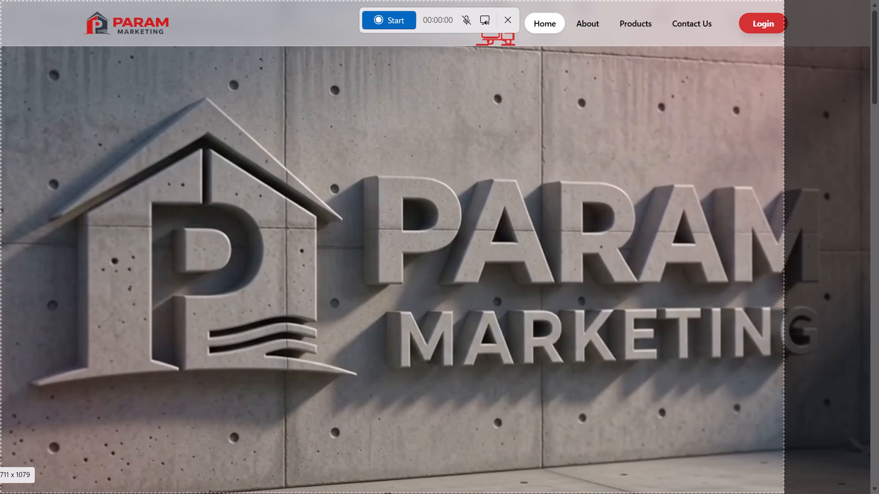
drag(799, 493, 751, 387)
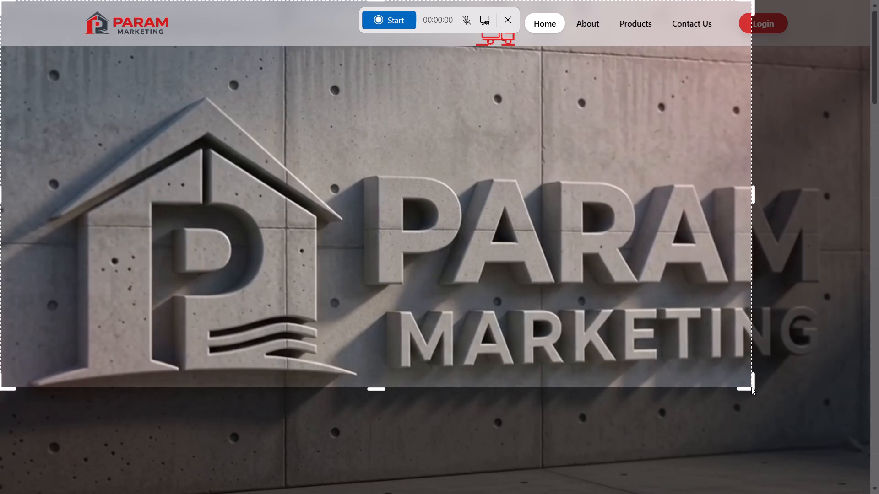
click(755, 388)
drag(751, 385, 878, 493)
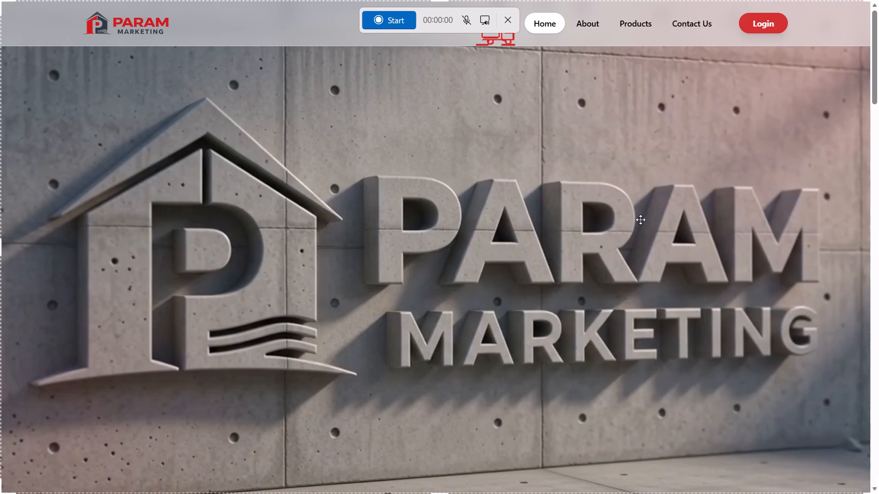
click(386, 25)
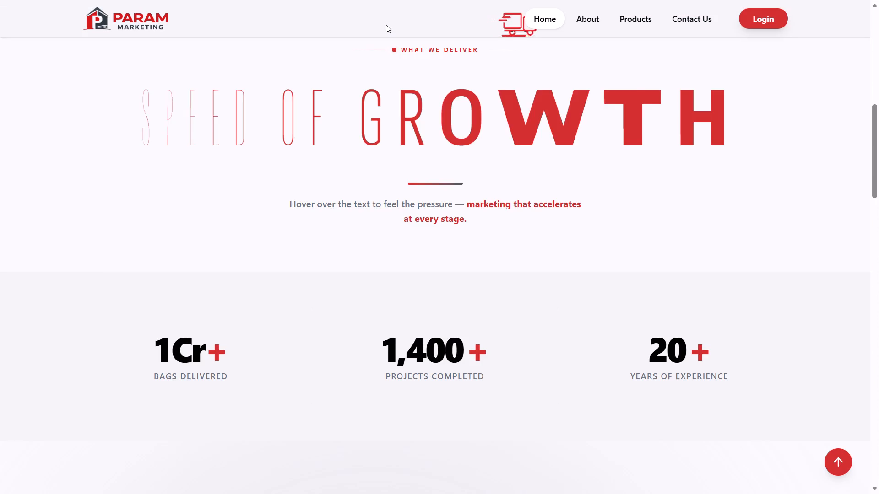
scroll(466, 232, up, 9)
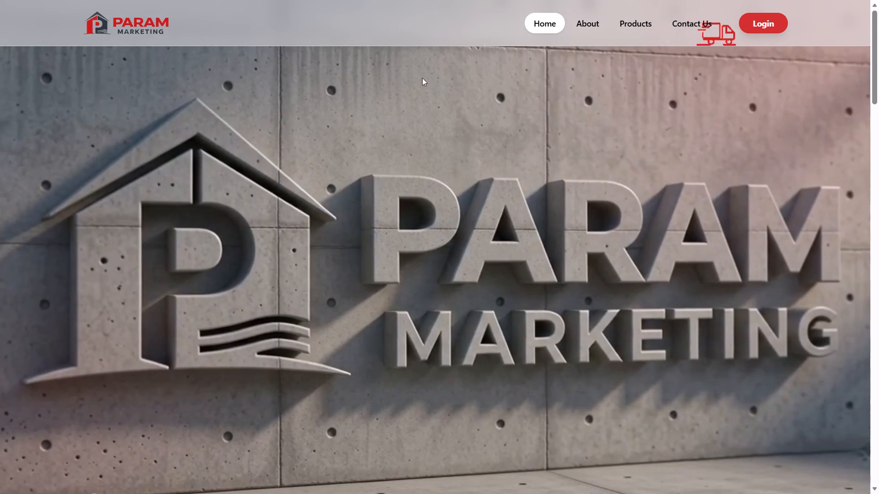
Pause and resume the screen recording at the top of the home page.
click(383, 19)
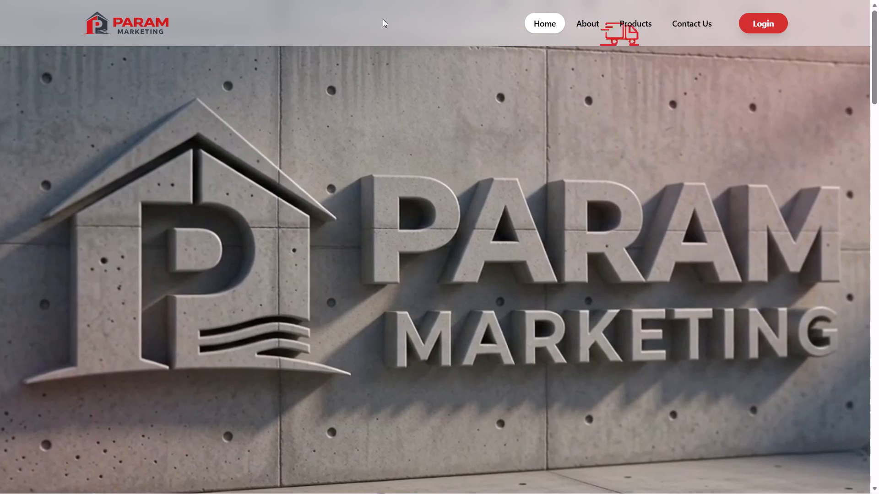
click(383, 19)
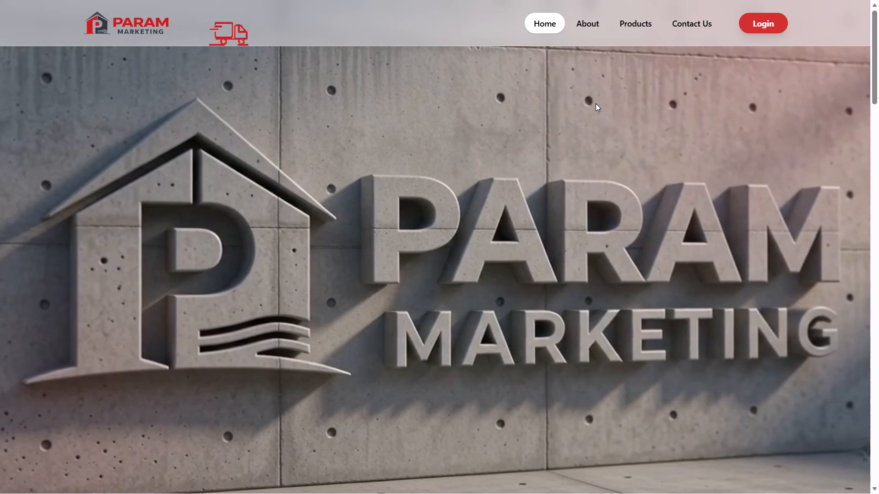
Open the login page from the website and sign in to the customer dashboard with the prefilled credentials.
click(767, 25)
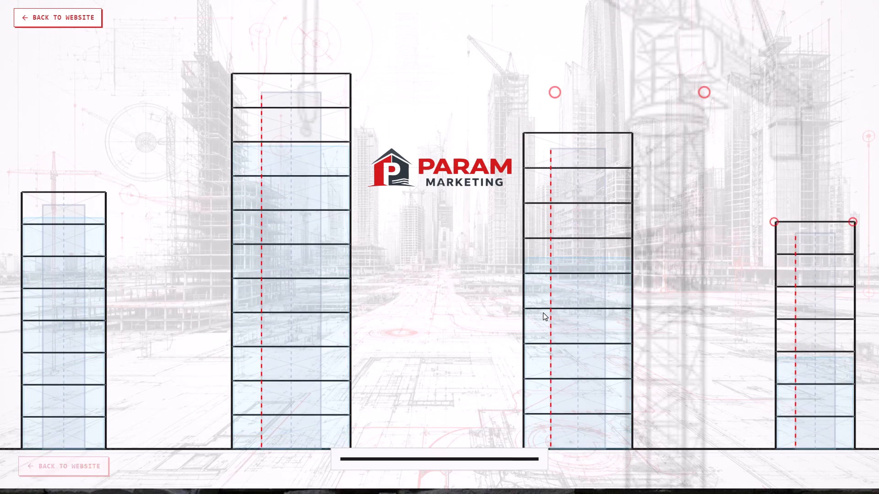
click(476, 334)
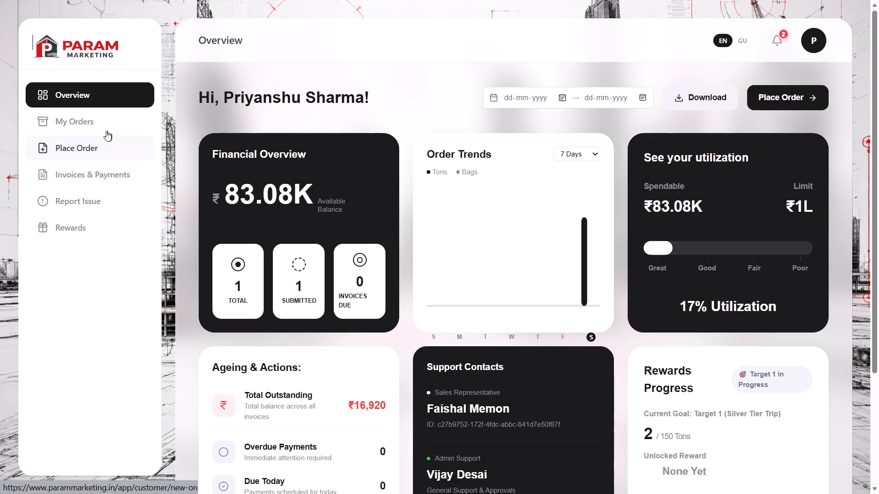
Show the Place Order, My Orders, Invoices & Payments, Report Issue and Rewards pages of the customer dashboard in turn for the recording.
click(99, 140)
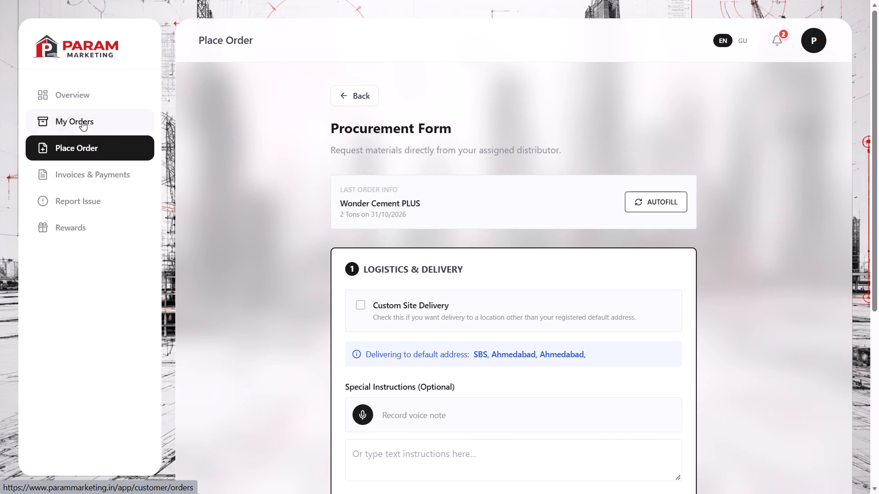
click(82, 121)
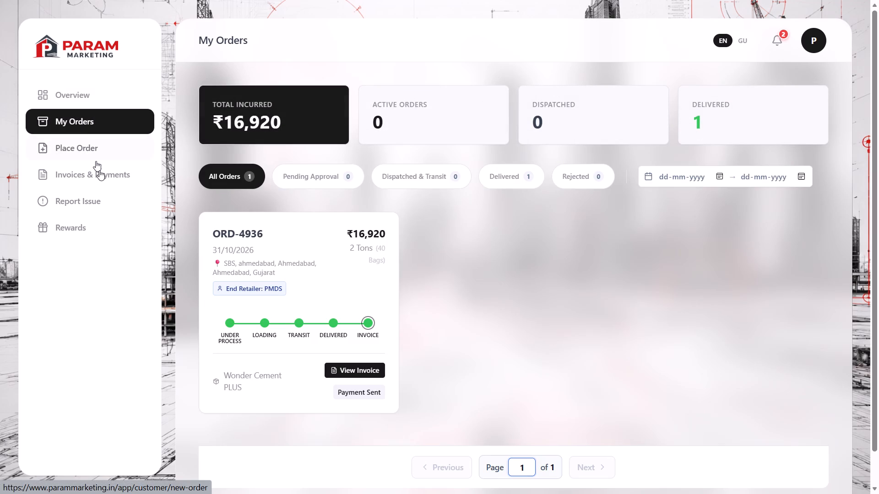
click(99, 172)
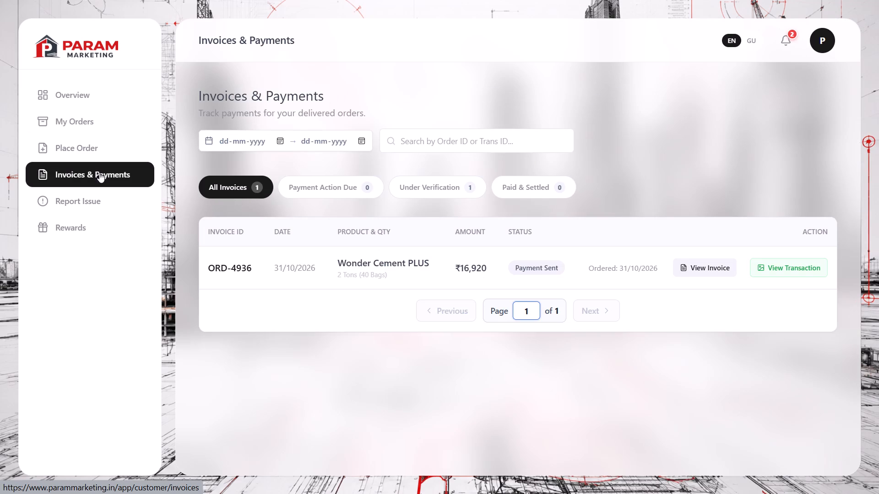
click(87, 201)
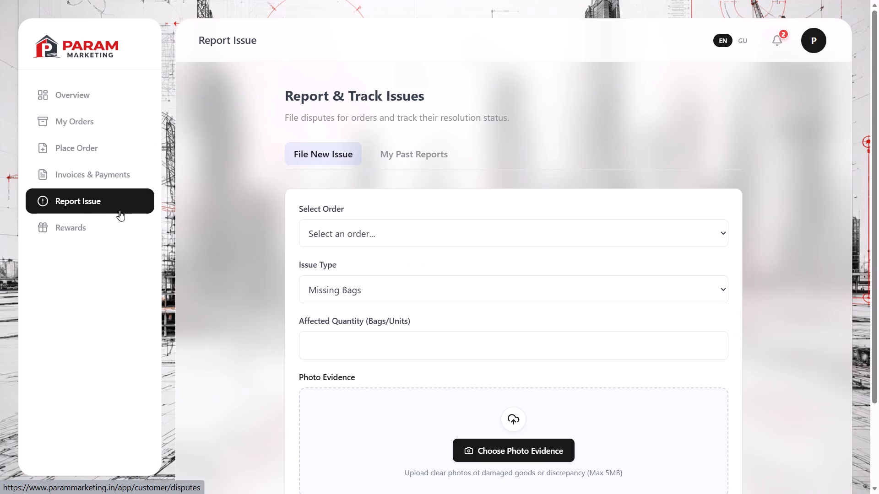
click(113, 224)
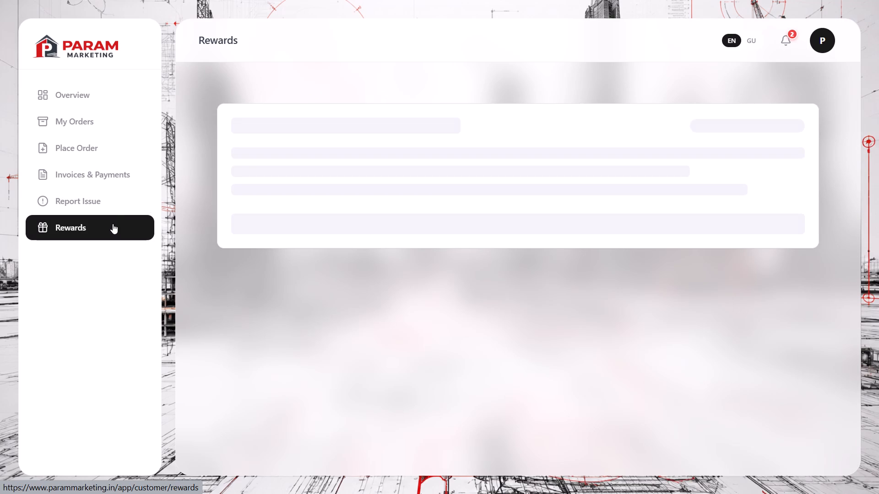
Return to the Overview page and show its financial, ageing, support contacts and rewards progress cards for the recording.
click(95, 96)
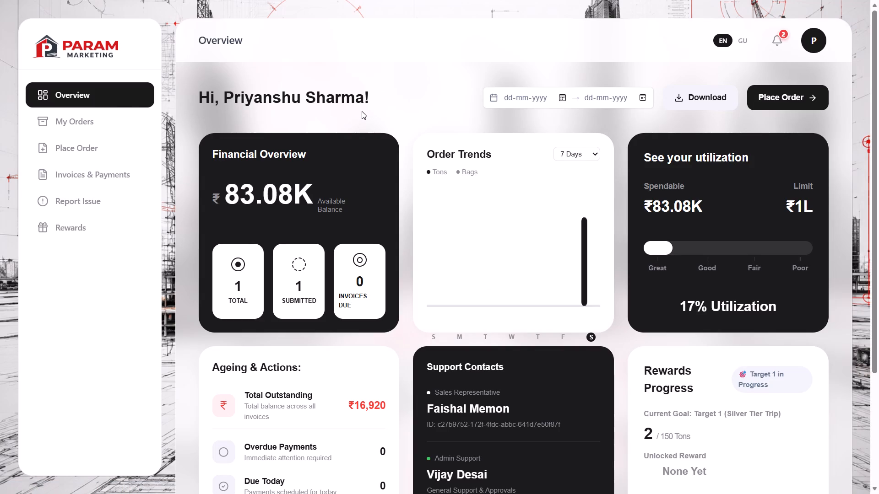
scroll(362, 111, down, 2)
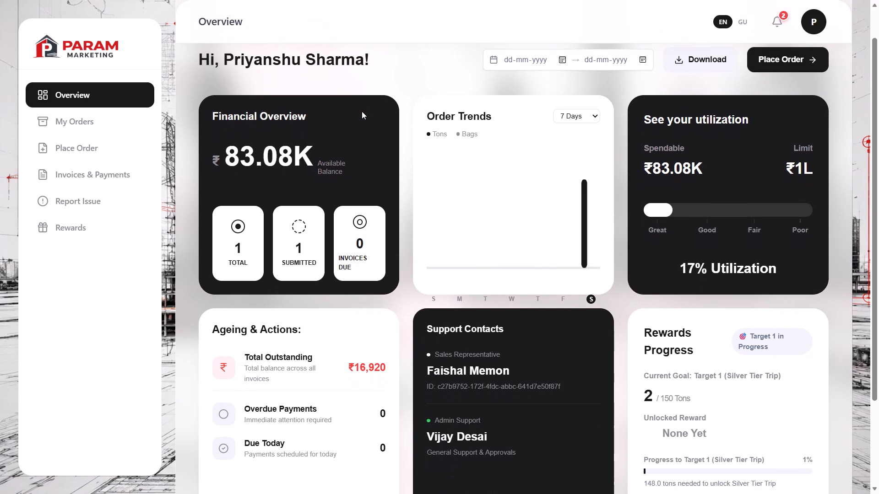
scroll(362, 111, down, 1)
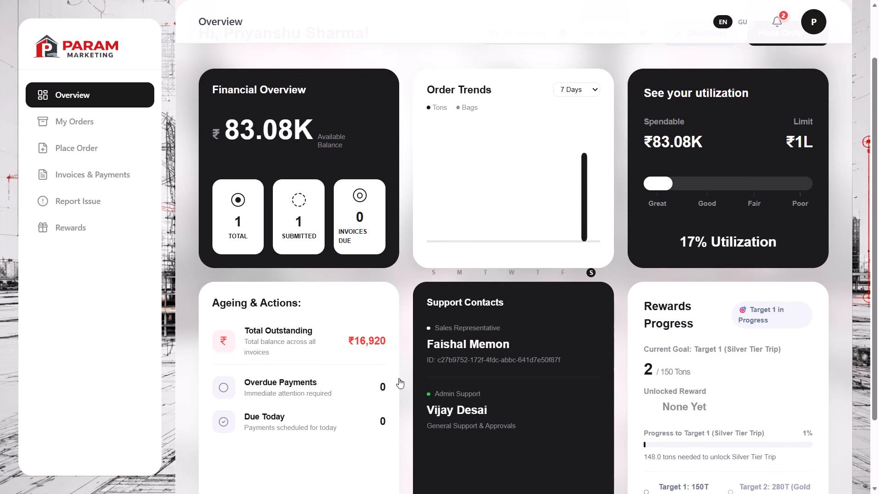
scroll(632, 423, down, 1)
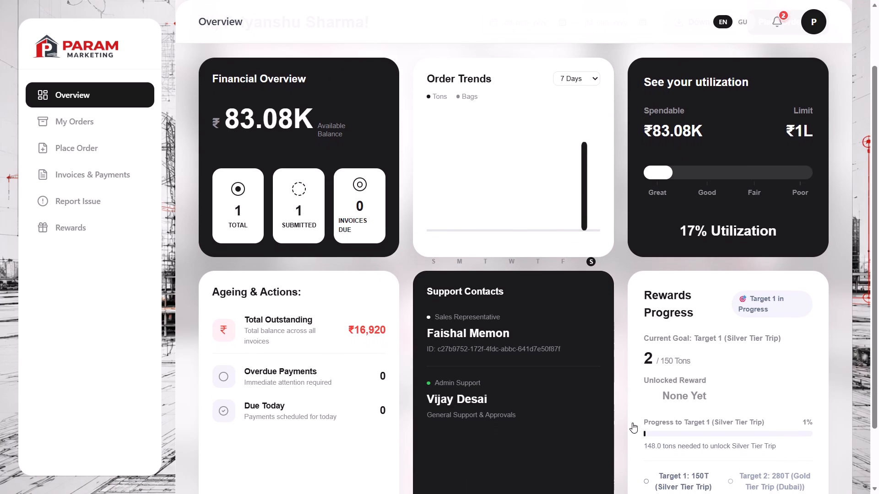
scroll(632, 423, down, 1)
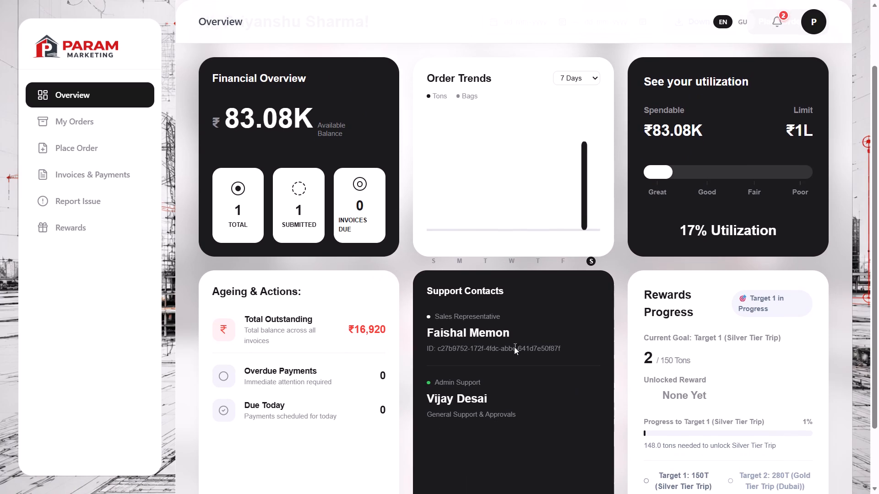
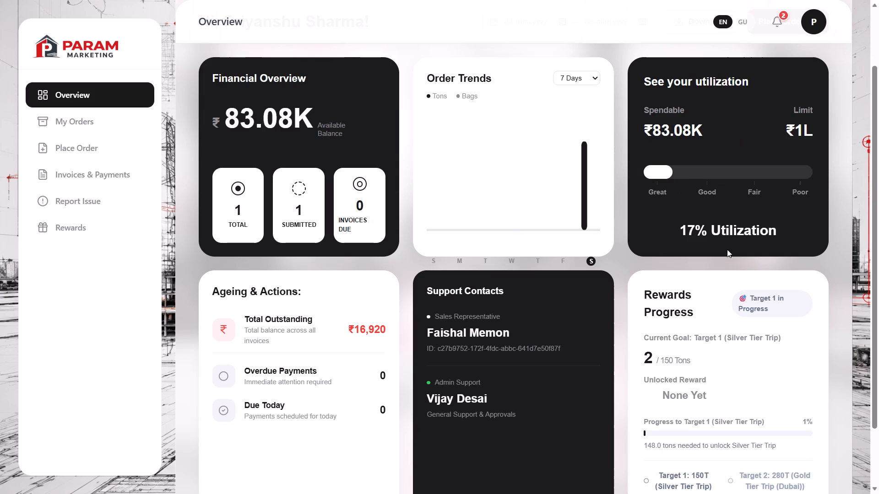
Demonstrate the Order Trends chart's range on the Overview page by switching it to 3 Days, 30 Days and back to 7 Days.
click(589, 76)
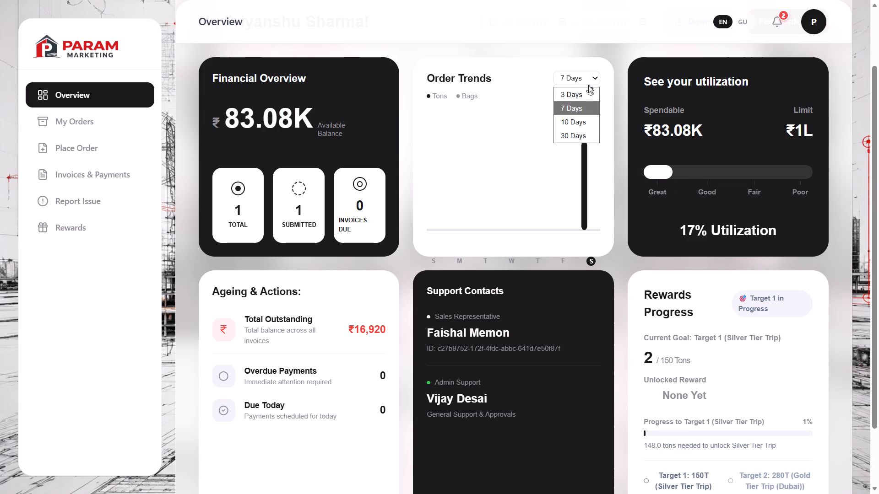
click(586, 92)
click(575, 76)
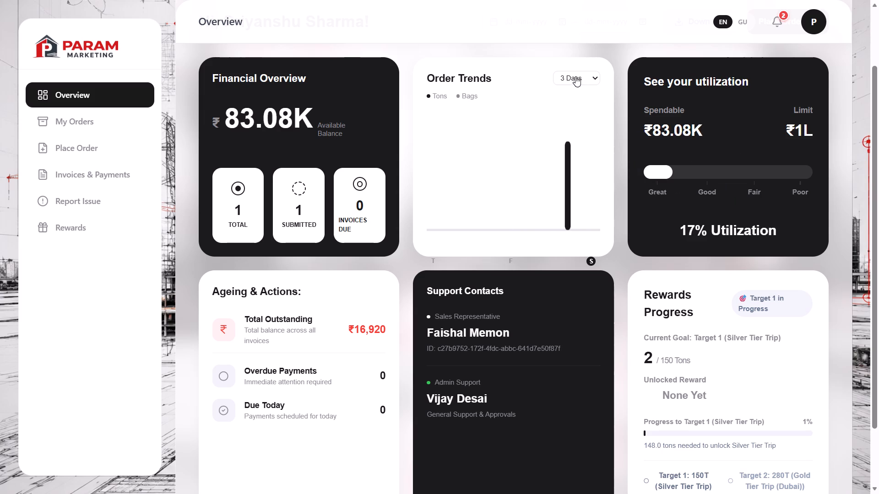
click(584, 132)
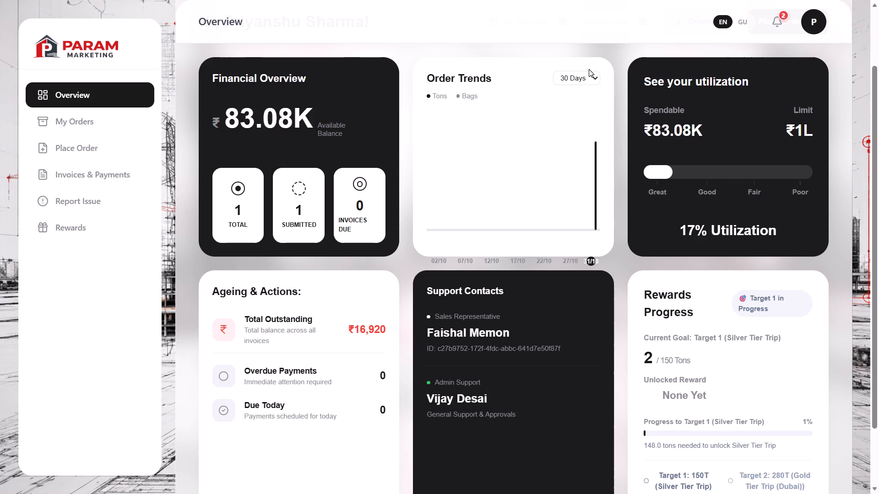
click(589, 75)
click(589, 106)
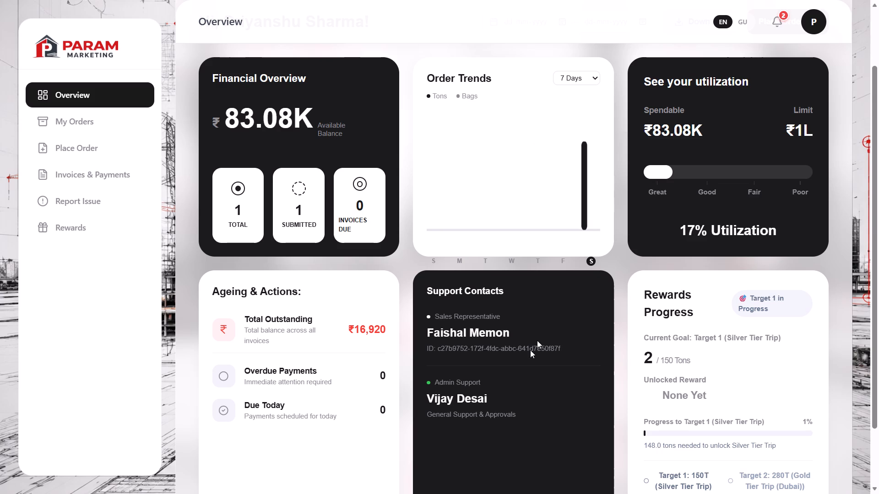
Show the lower Overview cards for the recording: Ageing & Actions, Support Contacts and Rewards Progress.
scroll(500, 389, down, 1)
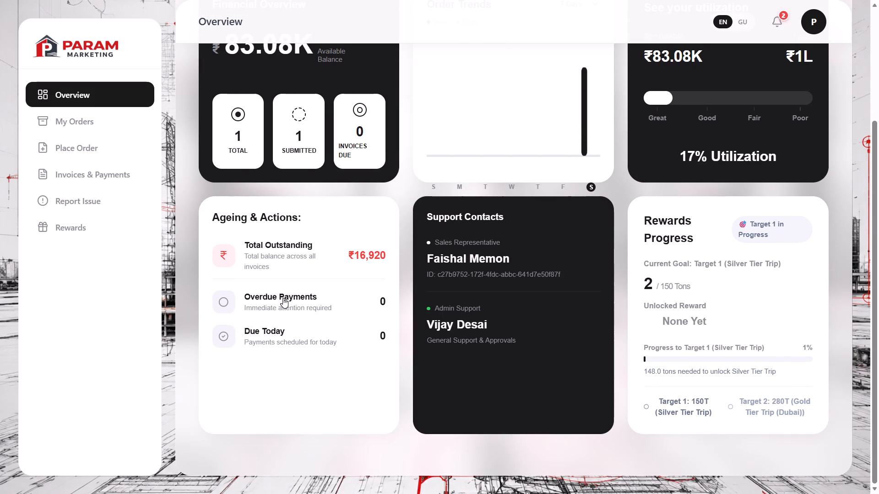
scroll(370, 363, up, 1)
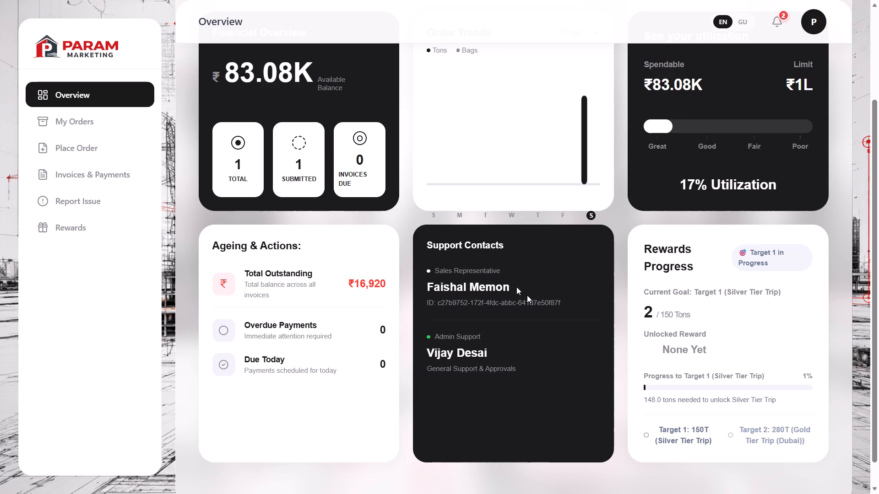
scroll(527, 295, up, 1)
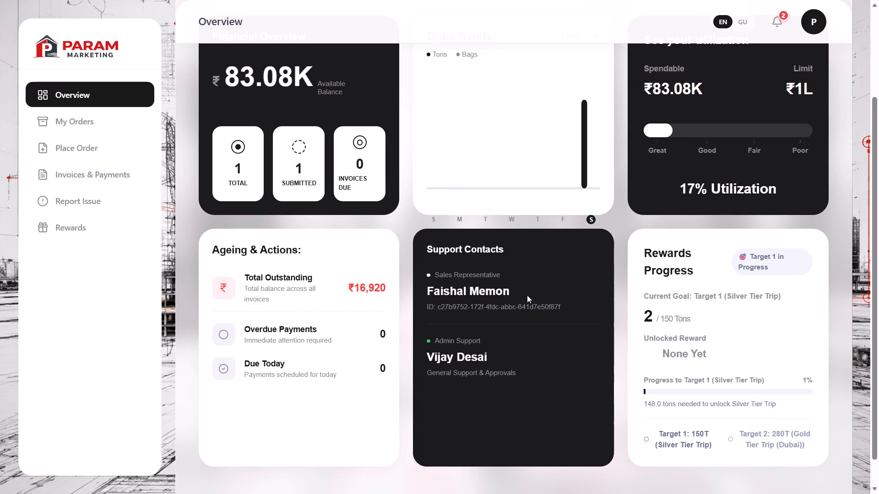
scroll(527, 295, up, 2)
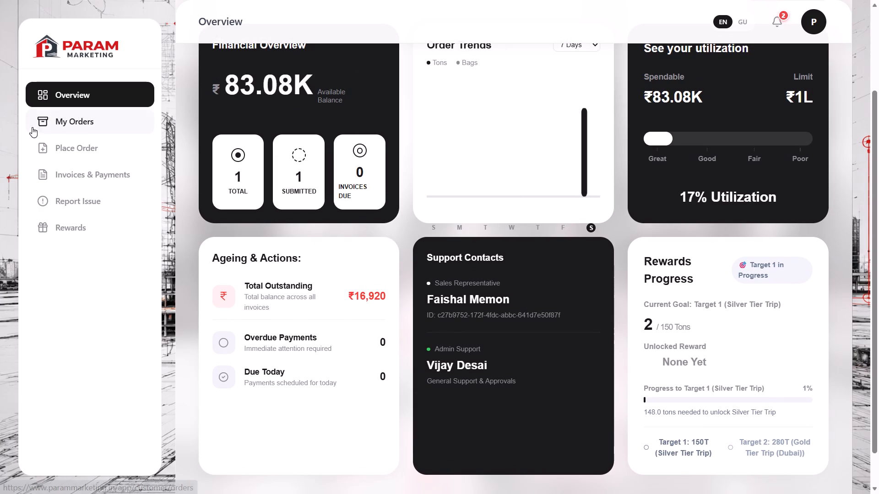
Open the Place Order page and show its Procurement Form for the recording, from Logistics & Delivery through Material Detail to the submit area.
click(53, 148)
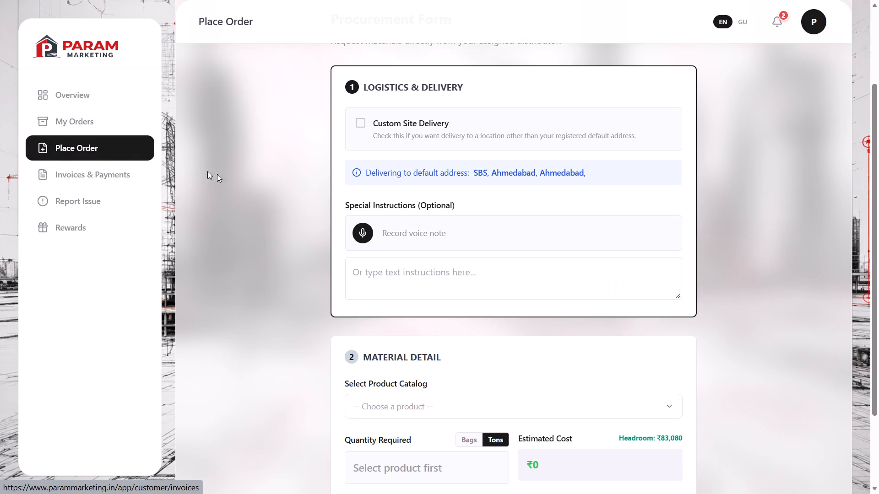
scroll(303, 203, up, 1)
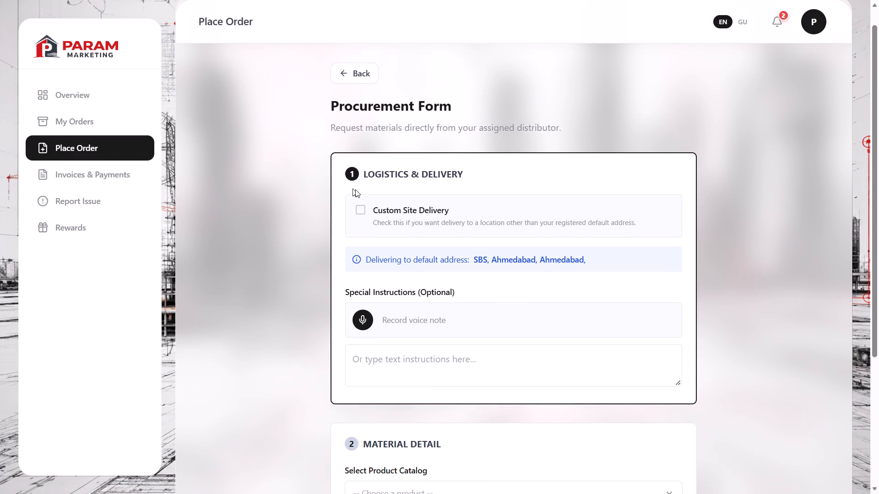
scroll(432, 239, right, 2)
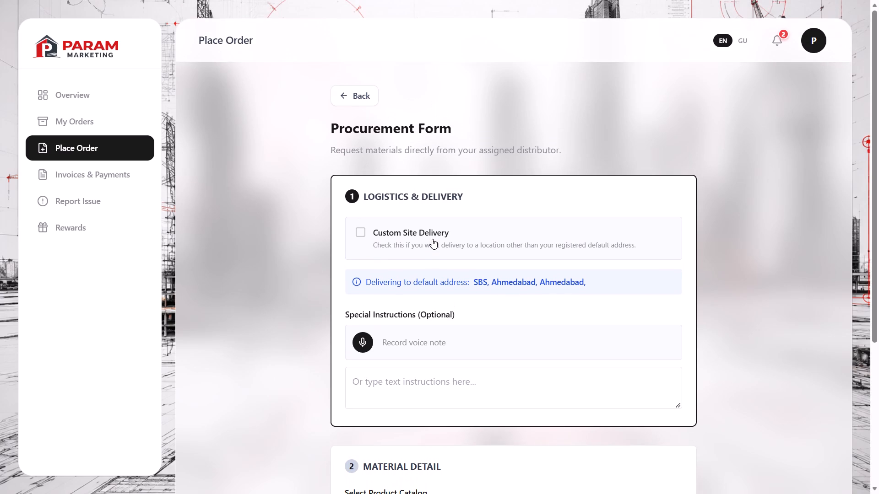
scroll(432, 239, right, 1)
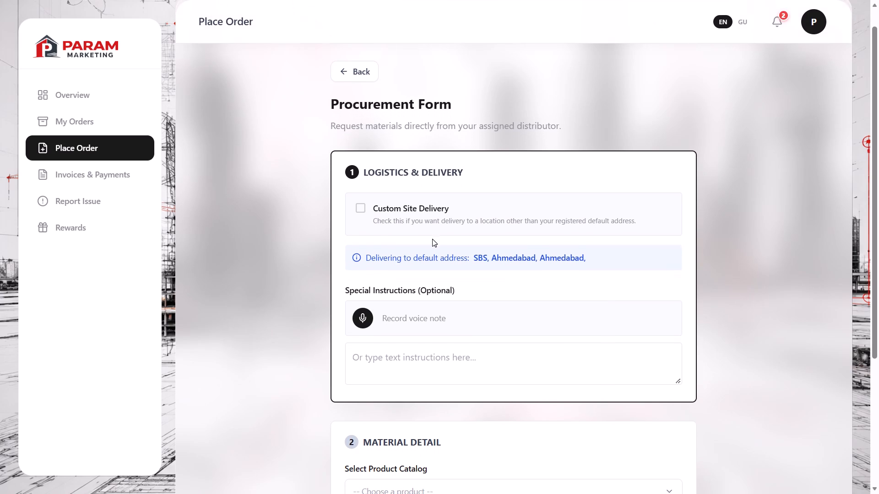
scroll(432, 239, right, 2)
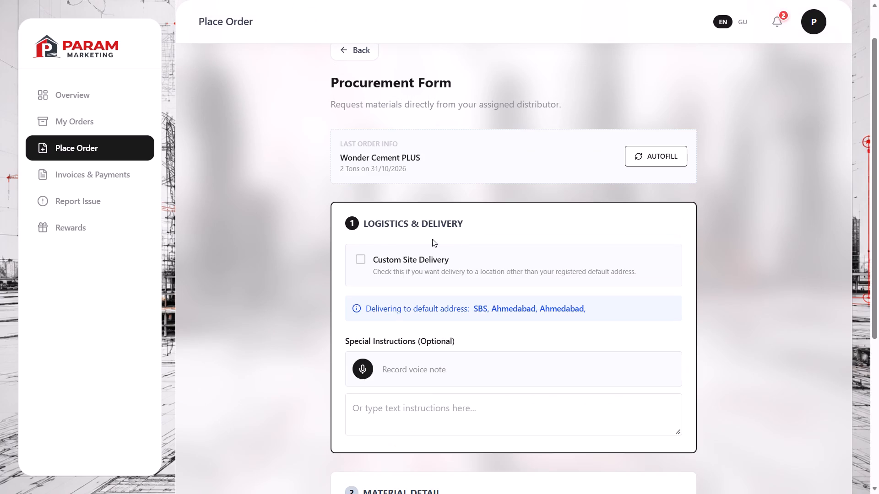
scroll(465, 269, down, 2)
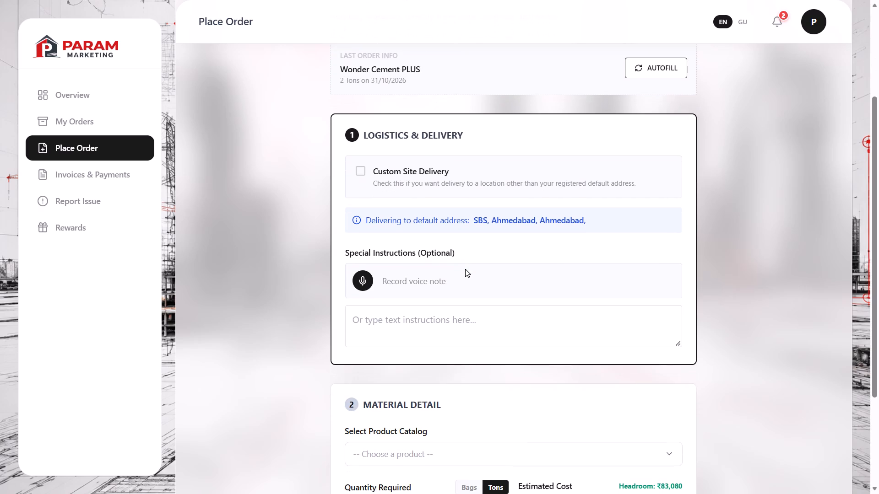
scroll(465, 269, down, 4)
Pause the screen recording at the end of the Procurement Form and return the page to its top.
click(382, 22)
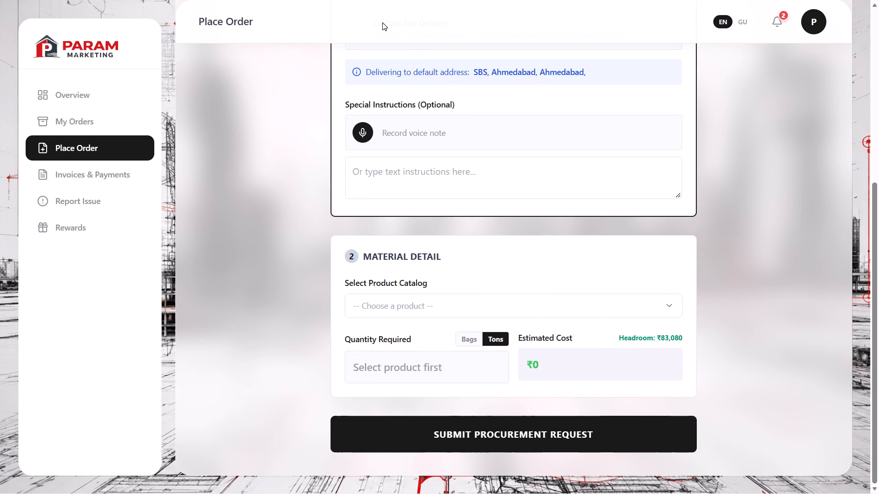
scroll(382, 22, up, 9)
scroll(496, 109, up, 4)
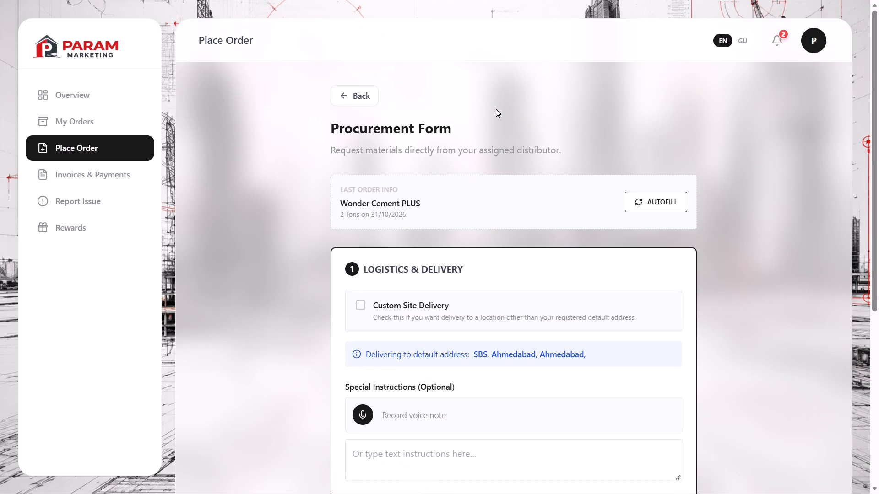
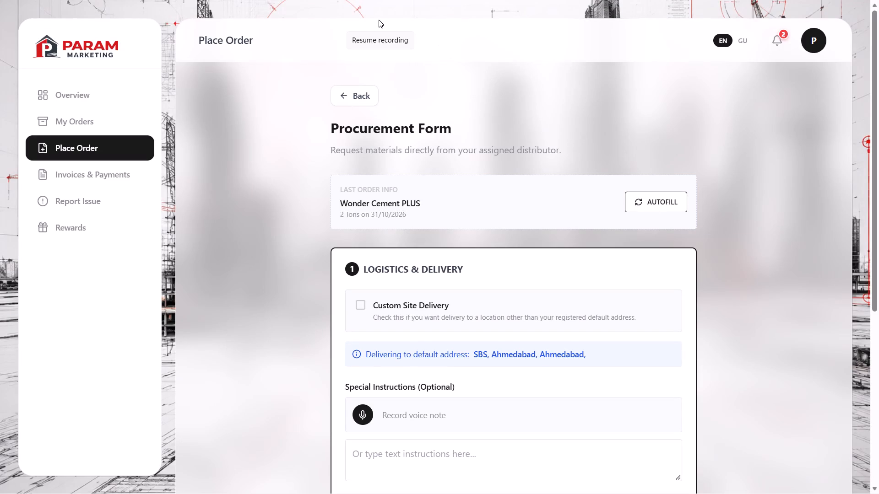
Resume the screen recording and autofill the Procurement Form from the last order.
click(379, 20)
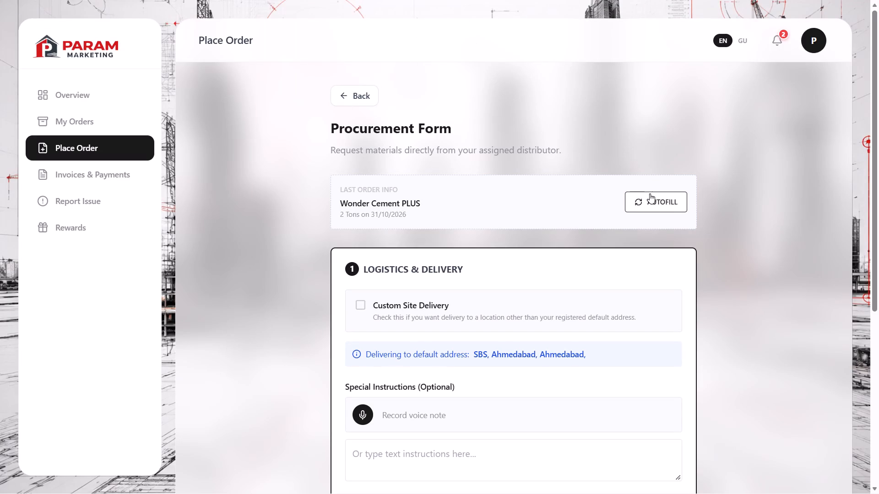
click(654, 202)
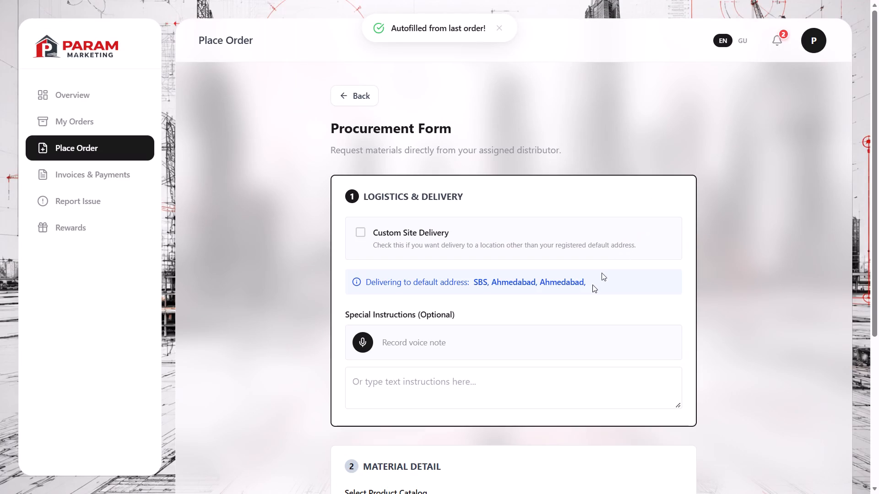
Show the product choices available in Material Detail's Select Product Catalog for the recording, keeping Wonder Cement PLUS selected.
scroll(592, 285, down, 2)
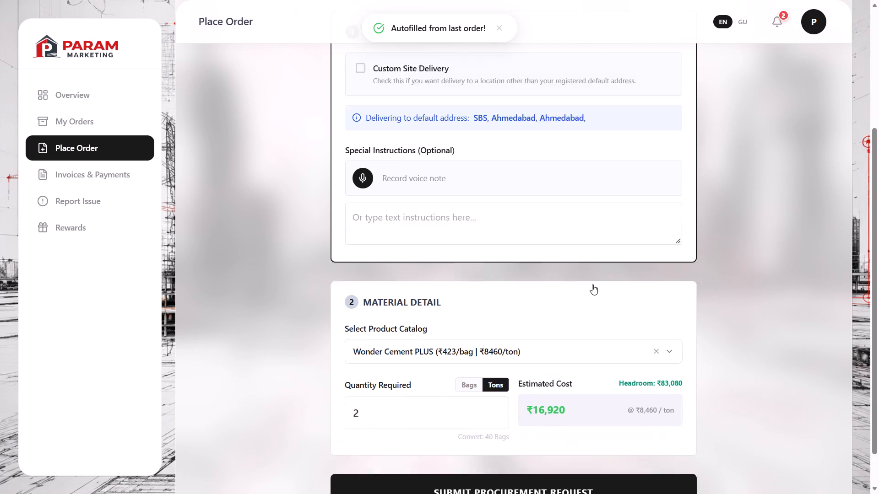
scroll(592, 285, down, 1)
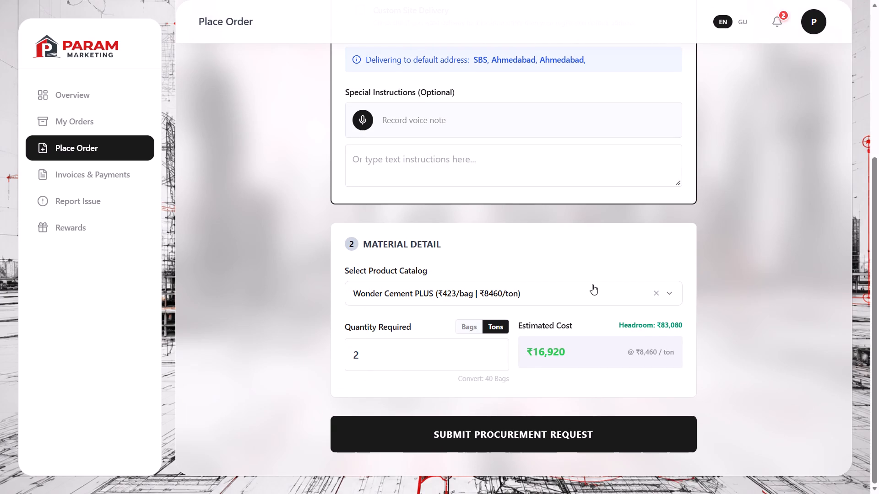
click(676, 296)
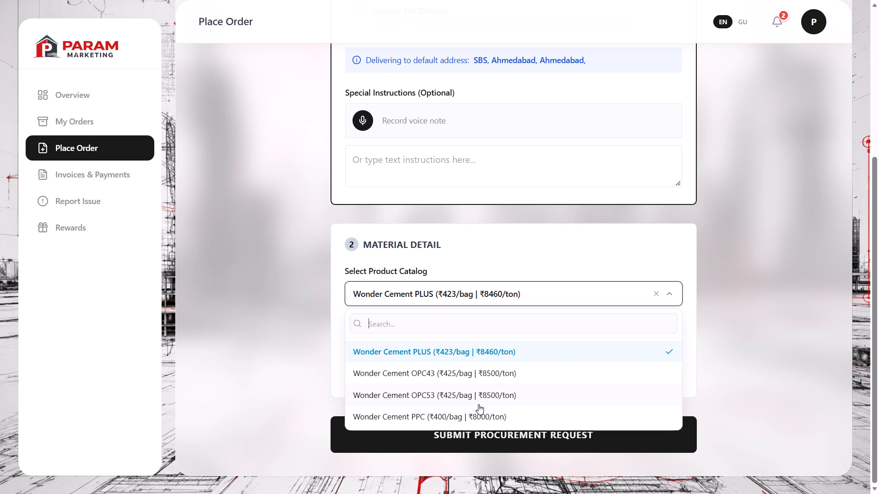
scroll(471, 409, down, 1)
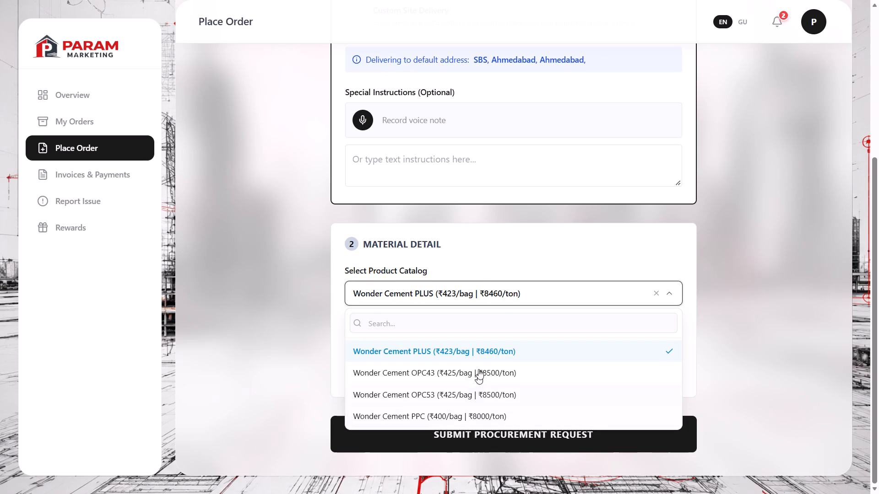
click(670, 292)
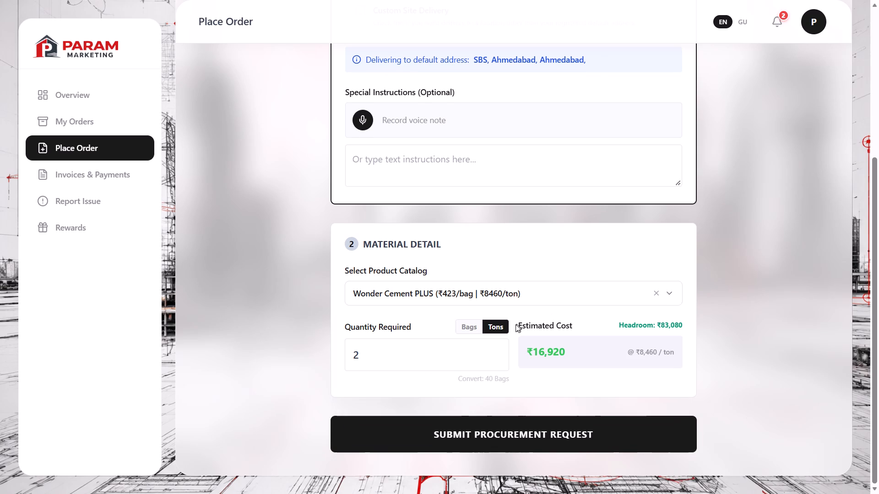
Demonstrate the Quantity Required unit by switching it to Bags and back to Tons.
scroll(513, 327, down, 1)
click(464, 330)
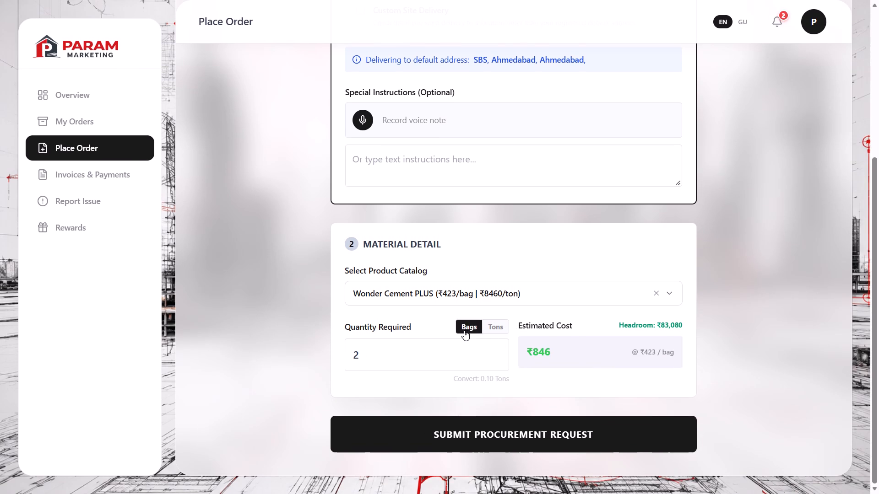
click(504, 328)
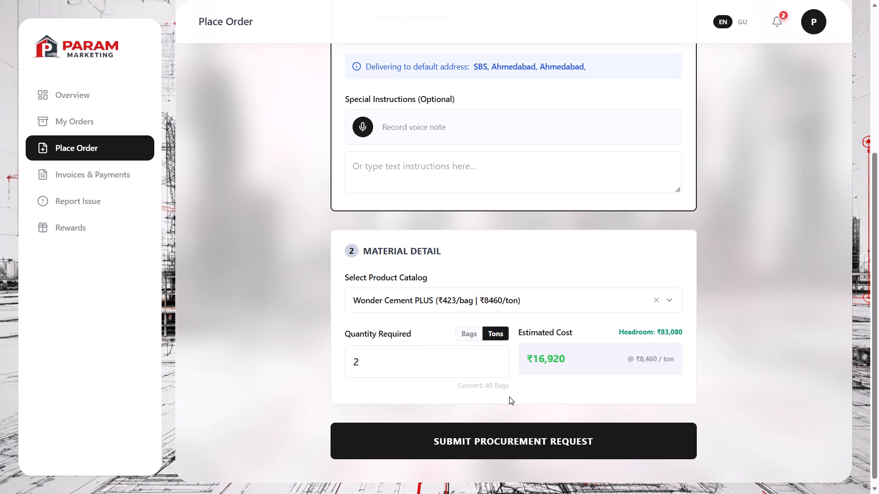
Demonstrate the Quantity Required field by replacing the quantity with 15 tons and clearing it.
click(431, 377)
key(BackSpace)
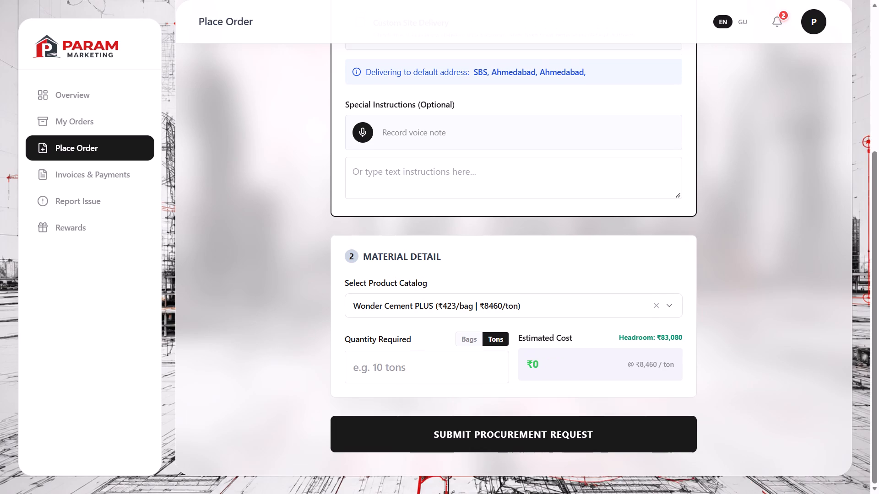
text(15)
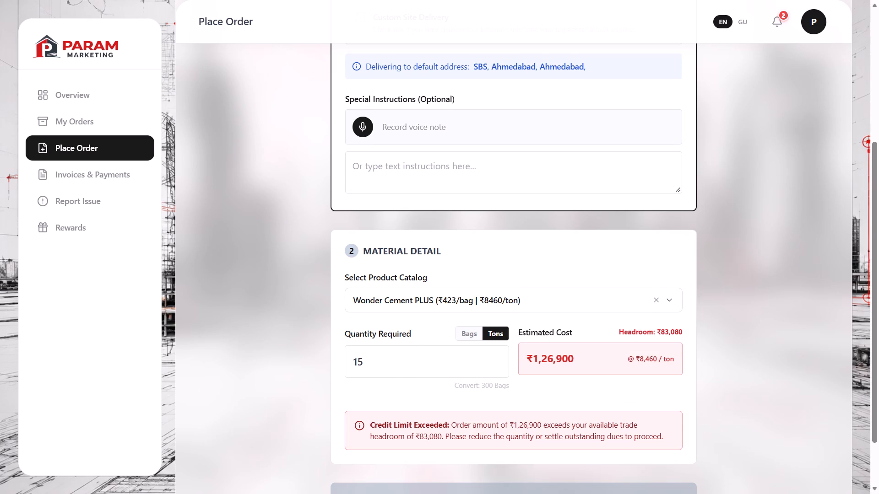
key(BackSpace)
key(BackSpace)
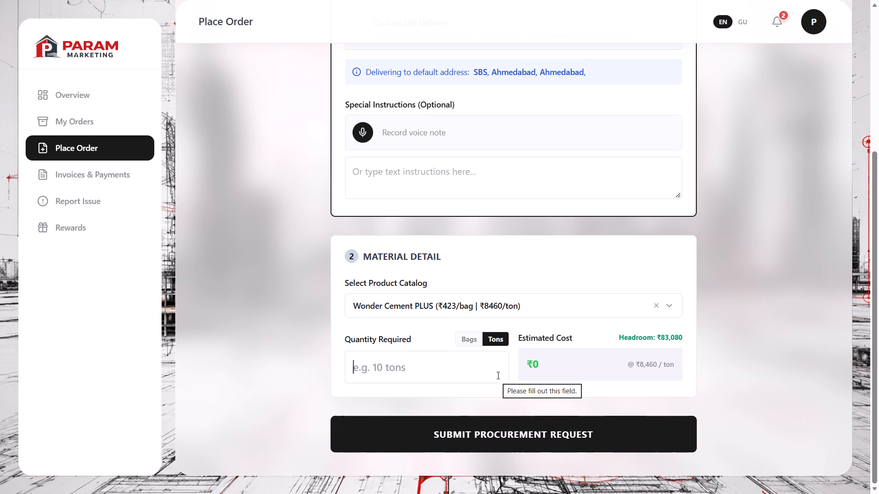
Pause the screen recording after the Material Detail quantity demonstration.
scroll(497, 375, up, 1)
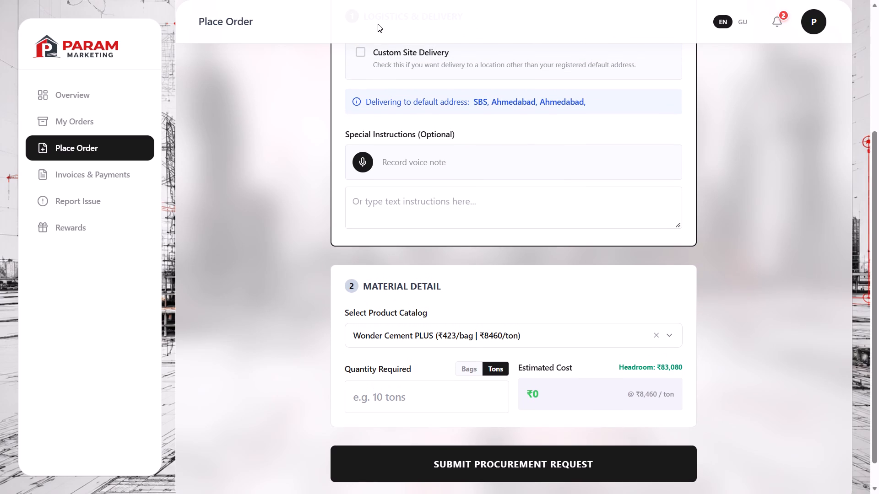
click(378, 23)
Enable Custom Site Delivery and fill in the street address, city, state and ZIP code from the saved address suggestion.
scroll(378, 23, up, 2)
scroll(490, 122, up, 1)
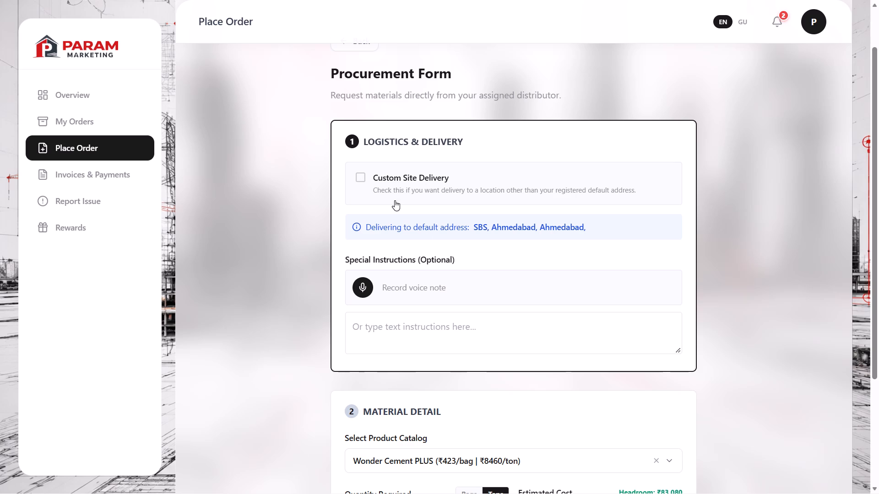
scroll(434, 260, down, 1)
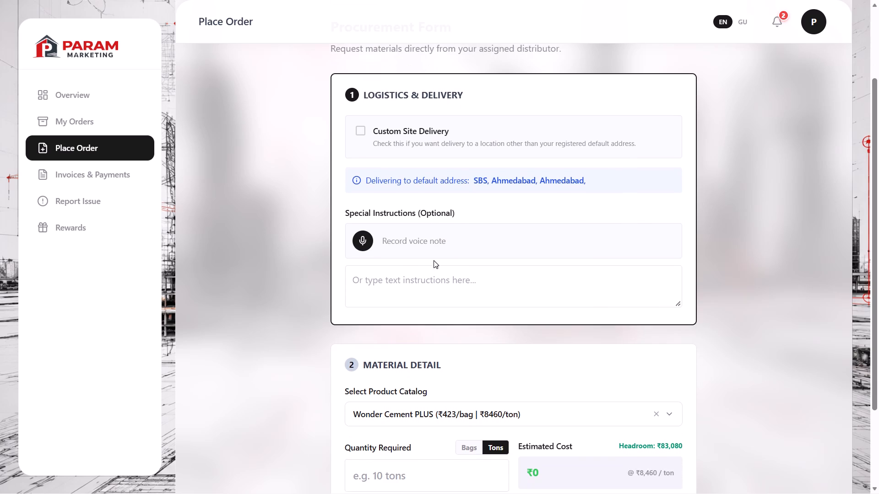
click(364, 130)
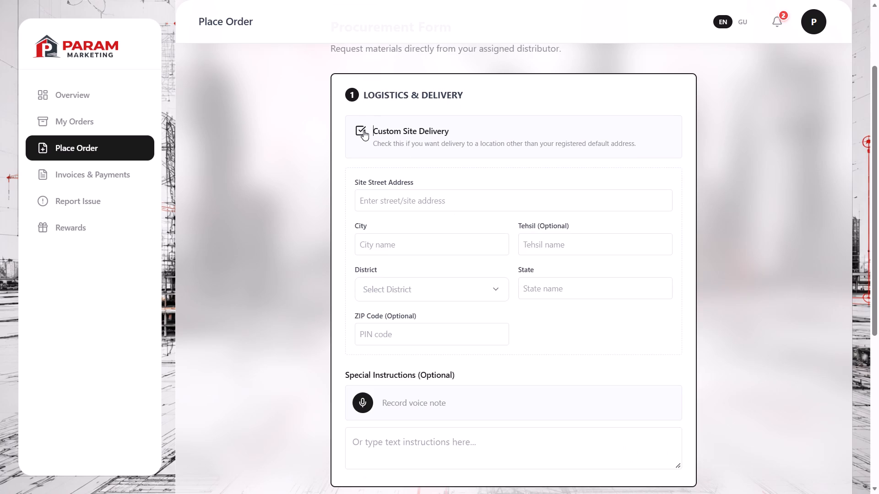
scroll(441, 249, down, 1)
click(431, 182)
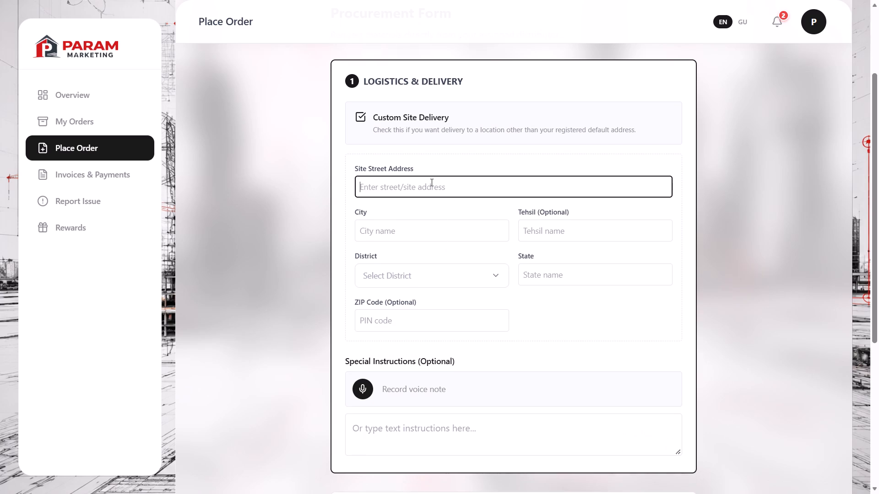
click(439, 256)
scroll(439, 256, down, 1)
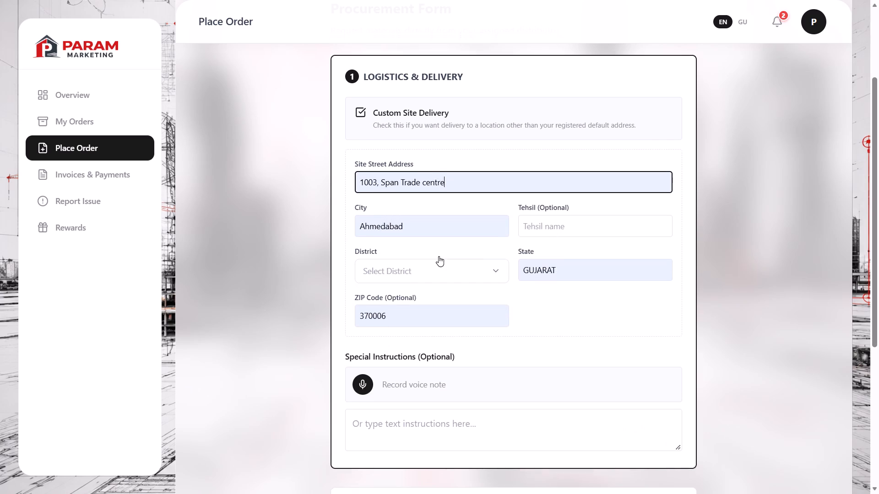
Set the custom site's district to Ahmedabad.
scroll(439, 256, down, 1)
click(447, 245)
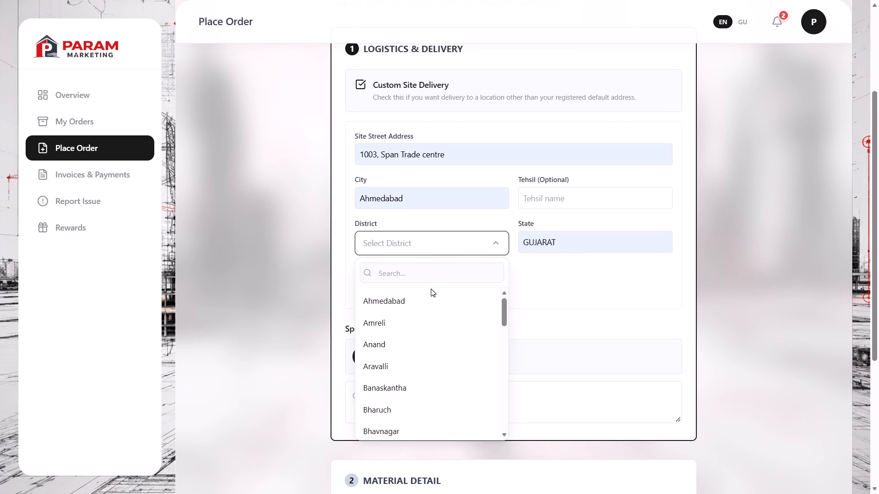
click(427, 300)
Show the filled-in Custom Site Delivery details, from the Material Detail section back up to Logistics & Delivery.
scroll(510, 288, down, 1)
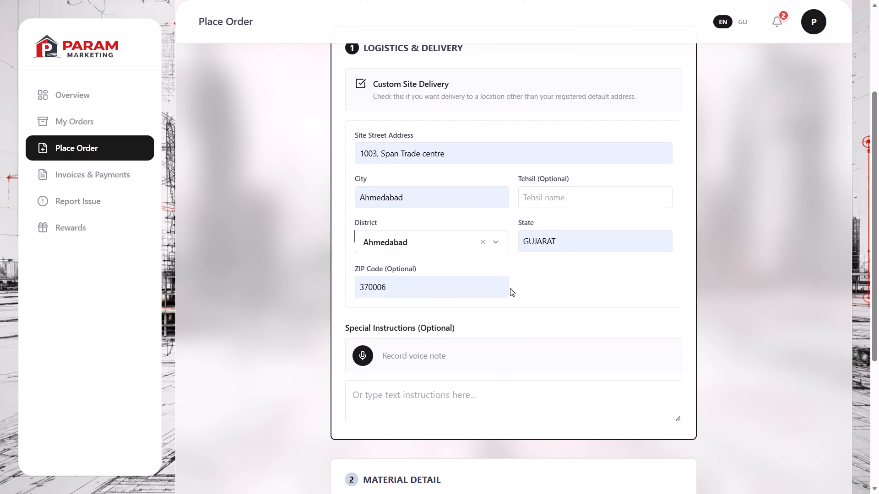
scroll(510, 288, down, 1)
scroll(476, 334, down, 1)
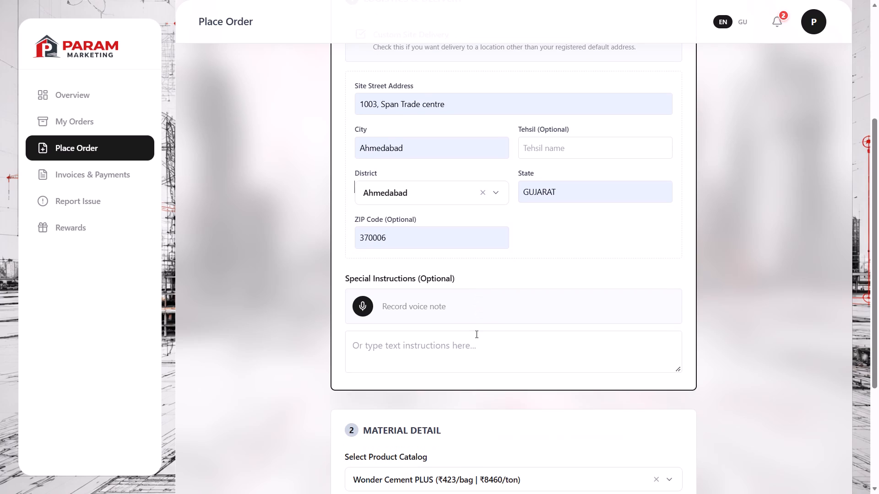
scroll(457, 325, up, 1)
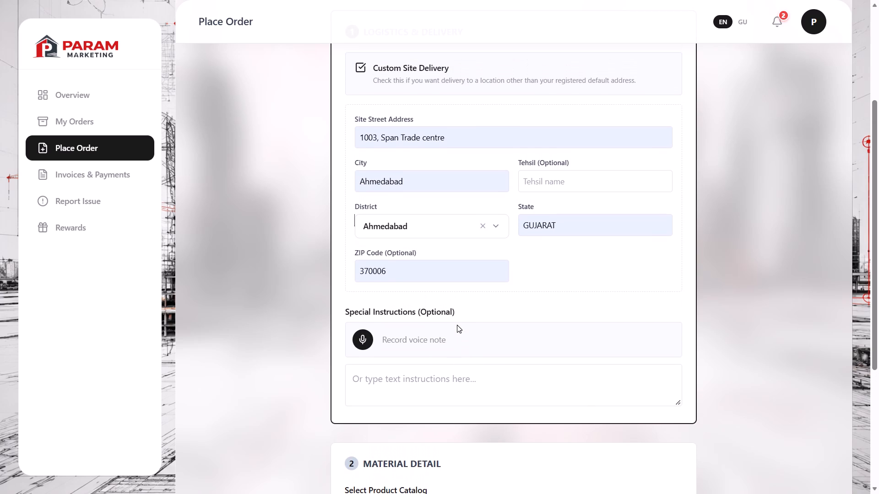
scroll(457, 325, up, 2)
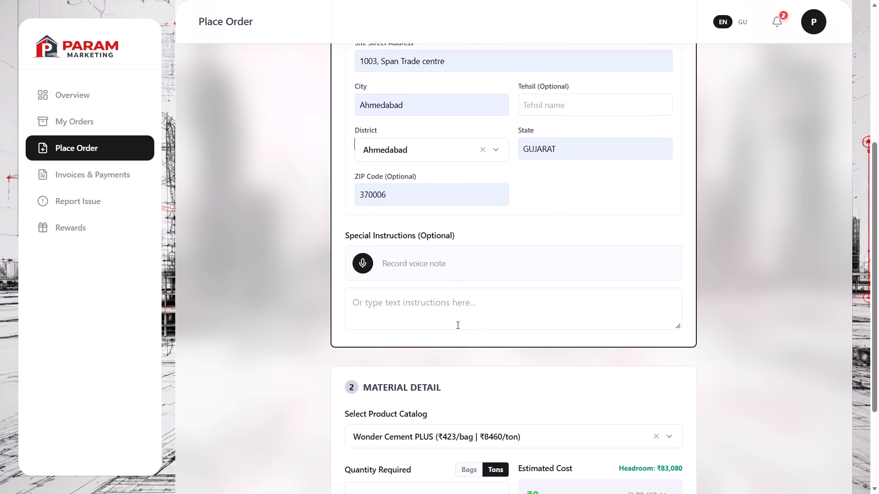
scroll(457, 325, up, 3)
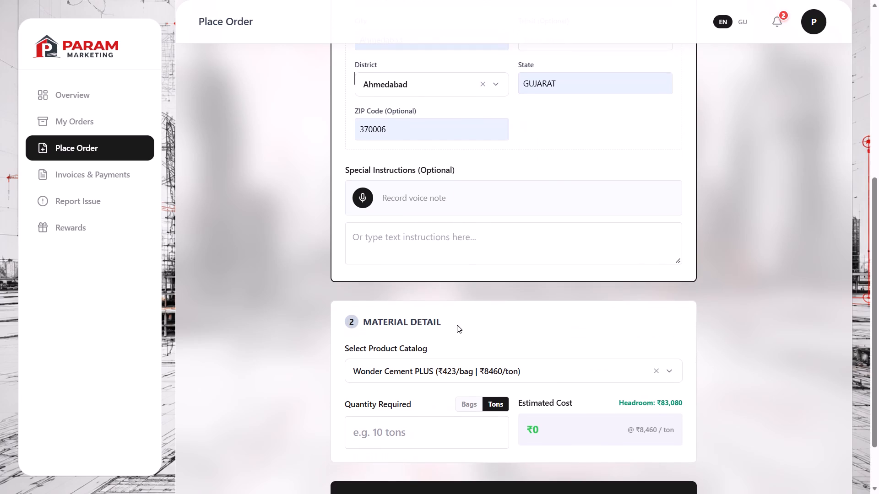
scroll(457, 325, up, 2)
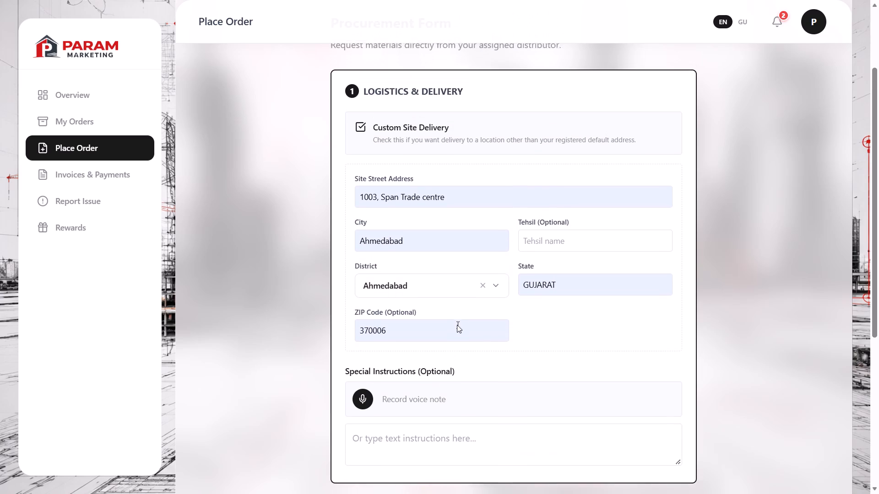
scroll(457, 325, up, 2)
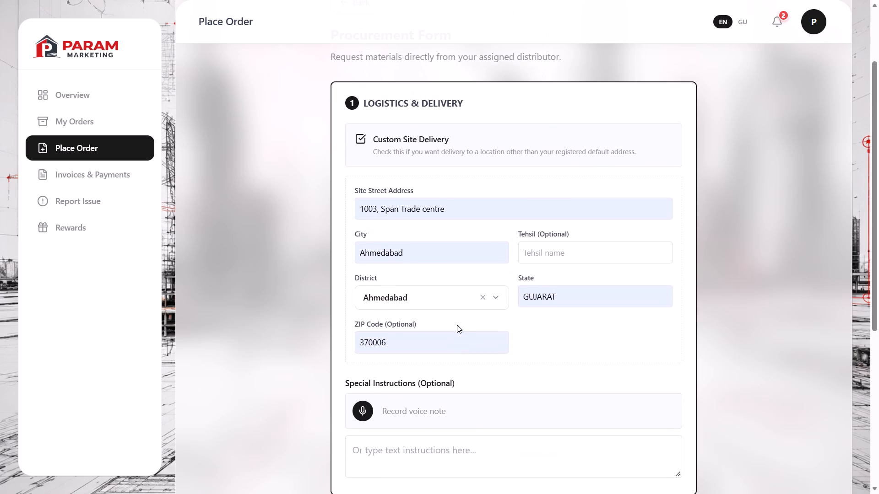
Record a short voice note under Special Instructions.
scroll(457, 325, down, 1)
click(429, 371)
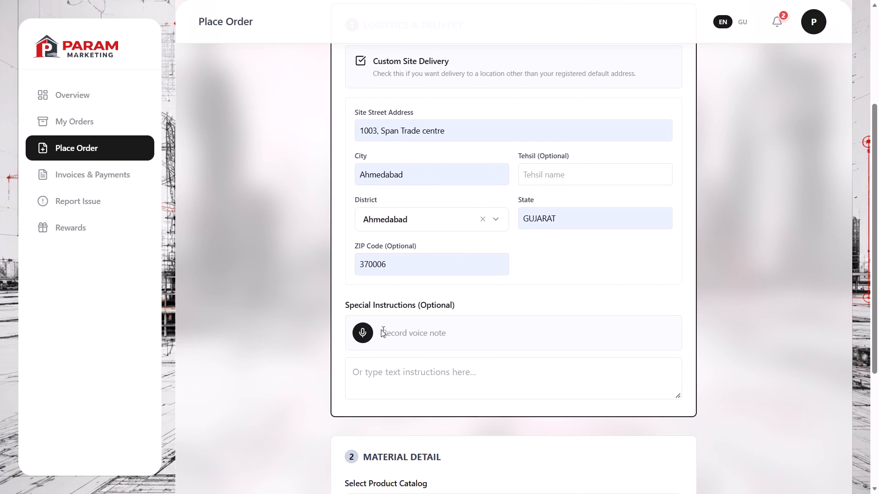
click(366, 335)
scroll(385, 361, down, 1)
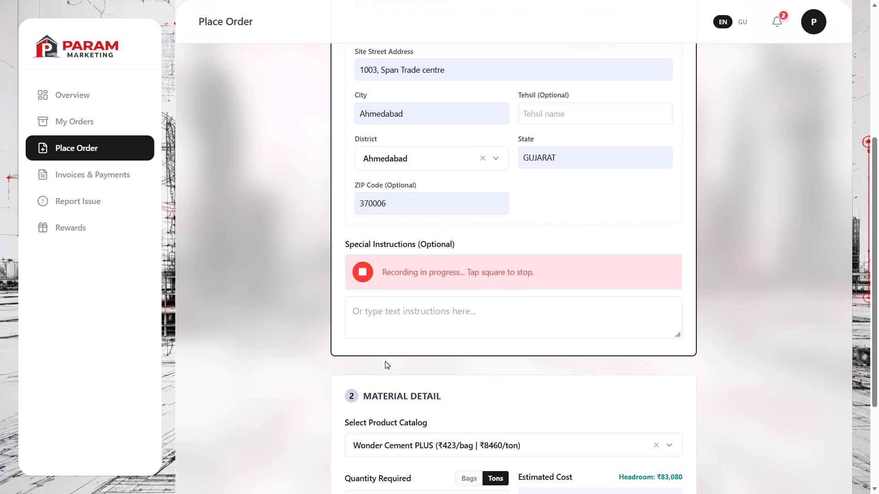
scroll(385, 361, down, 1)
click(364, 262)
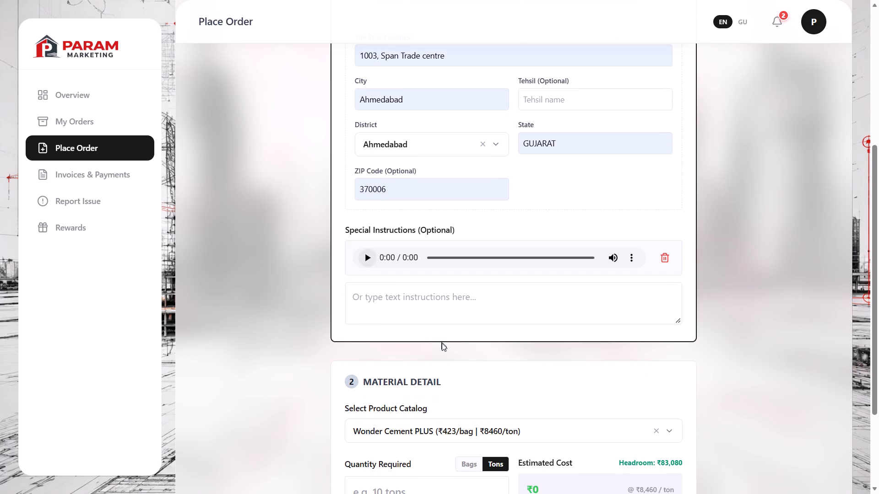
Play back the recorded voice note and delete it from Special Instructions.
scroll(442, 343, down, 1)
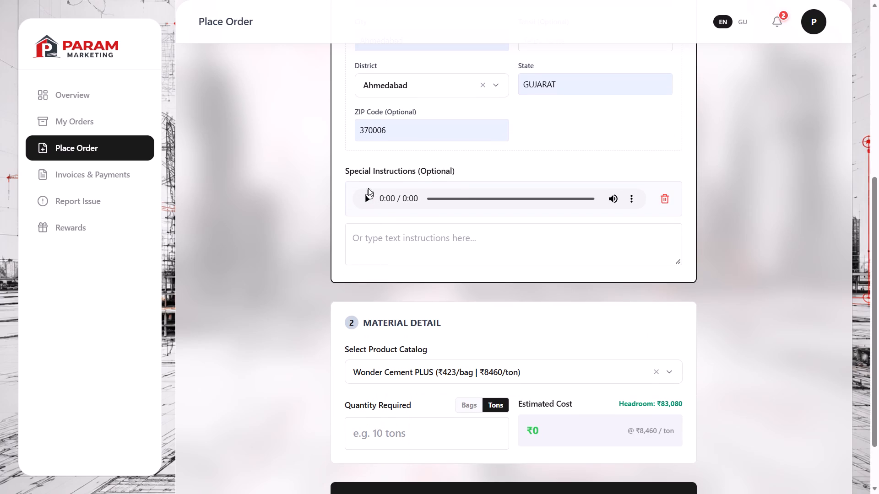
click(366, 205)
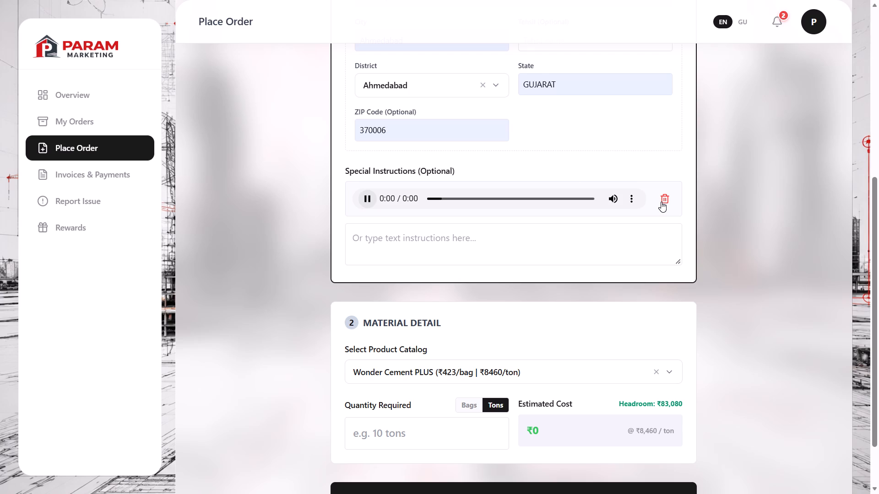
click(661, 202)
scroll(603, 259, down, 1)
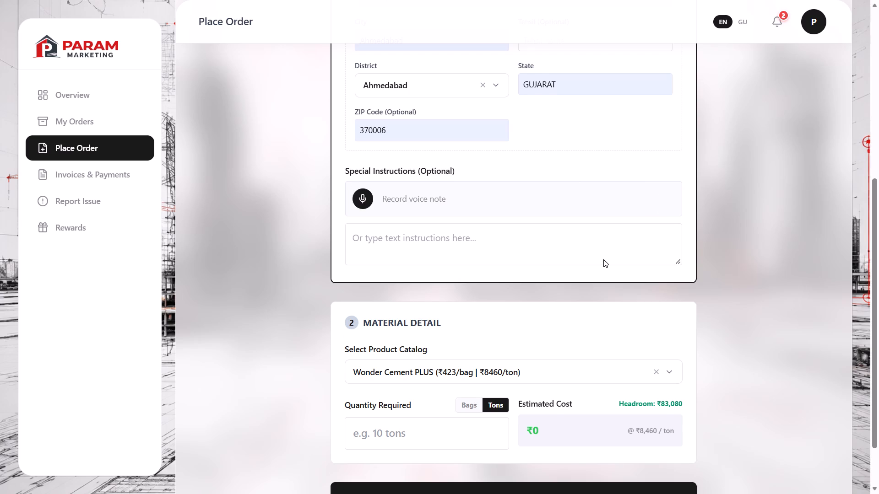
Set the required quantity of Wonder Cement PLUS to 2 tons and submit the procurement request.
scroll(603, 259, down, 2)
click(484, 174)
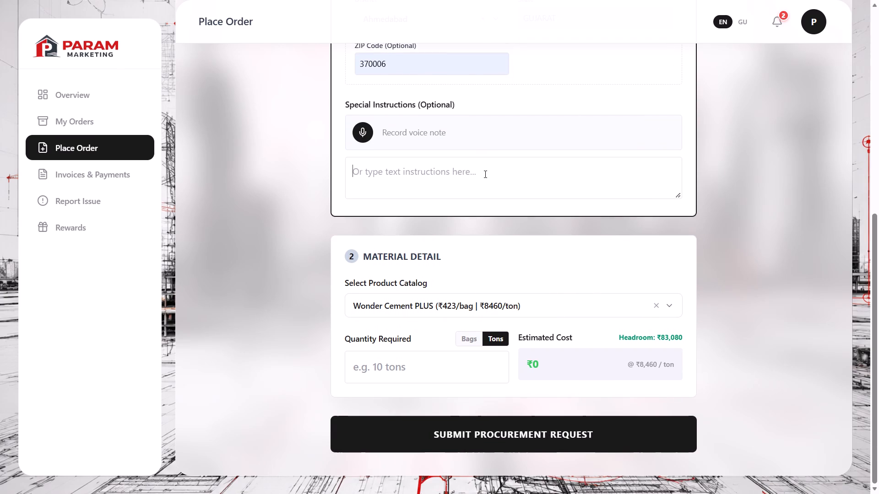
scroll(484, 174, down, 1)
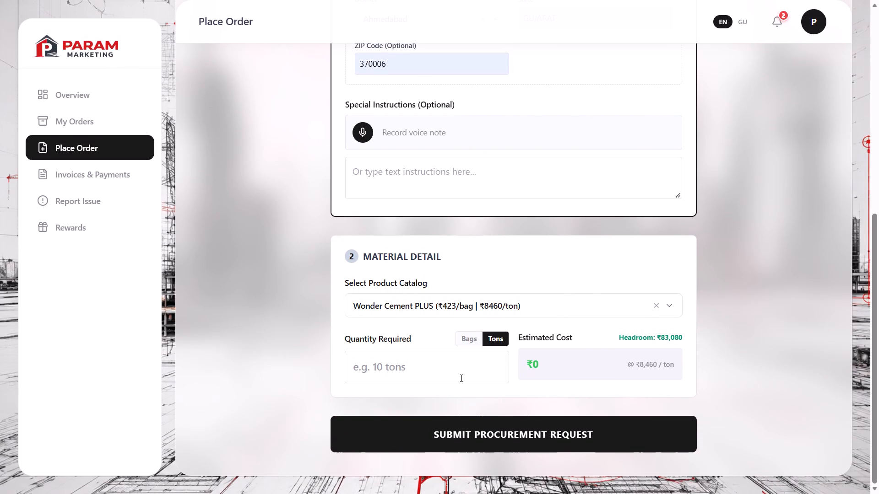
click(461, 377)
key(2)
click(467, 458)
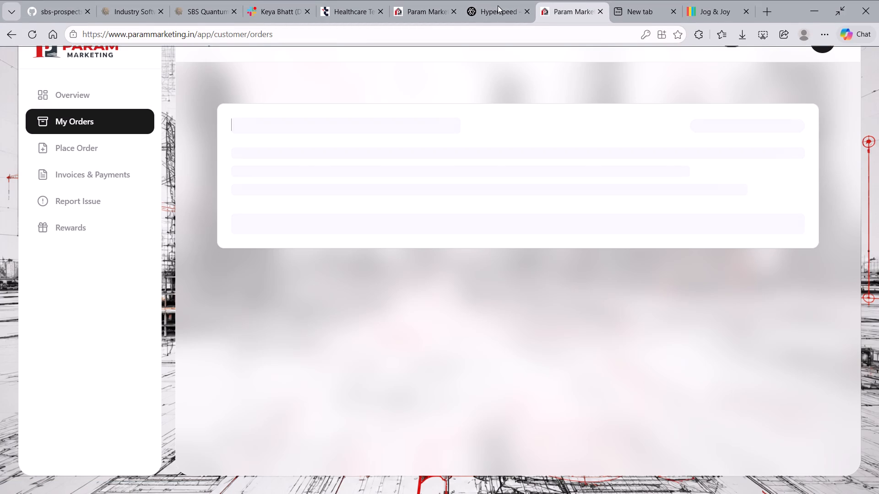
Discard the screen recording in progress.
click(504, 17)
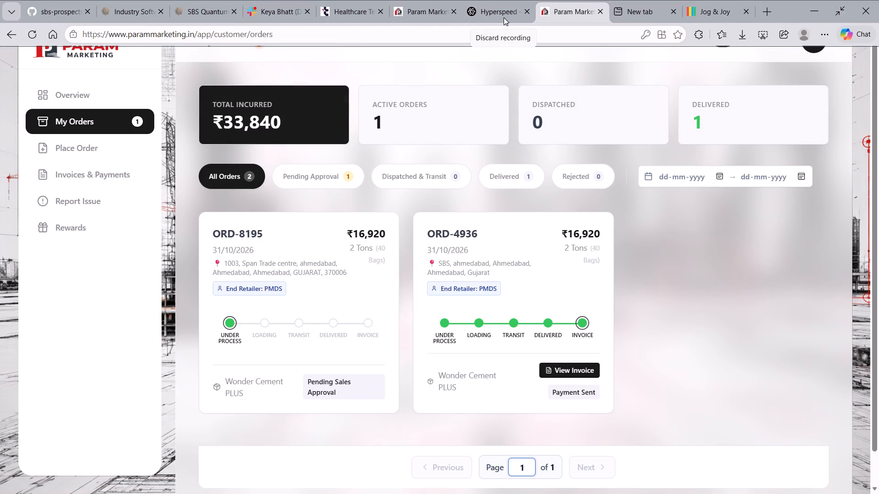
Return to the Overview page, log out of the customer account, and go back to the public website's home page.
click(70, 101)
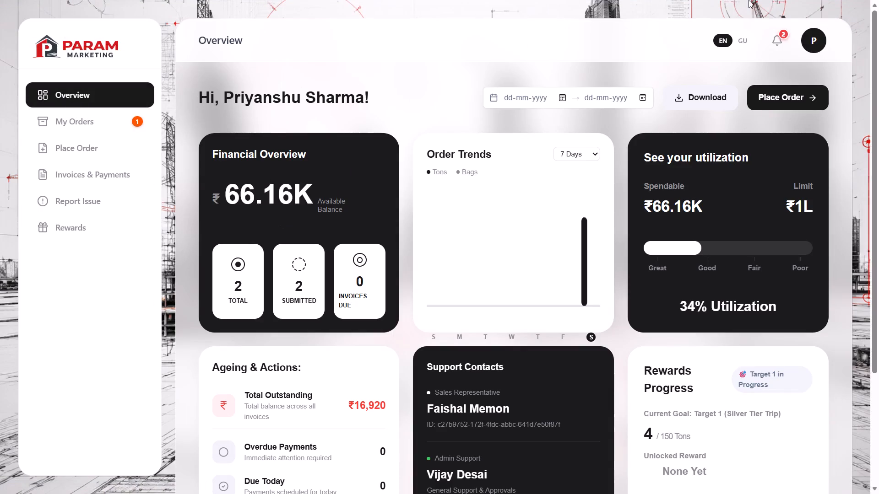
click(819, 52)
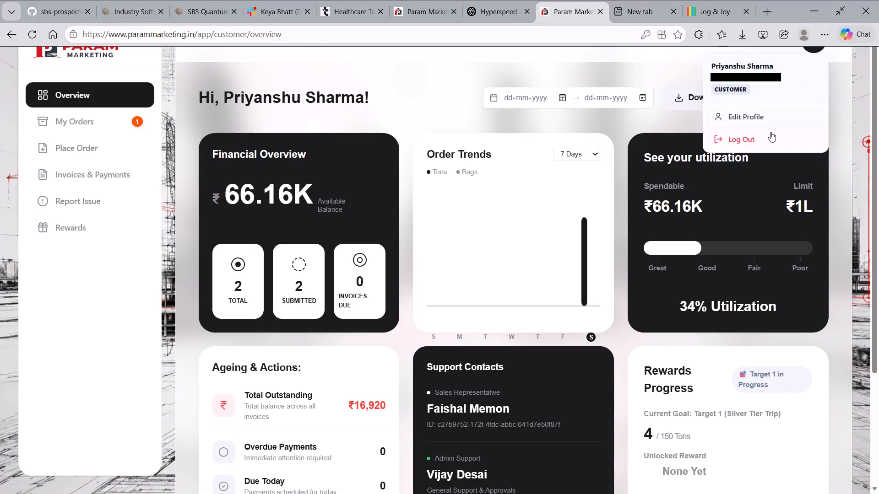
click(770, 132)
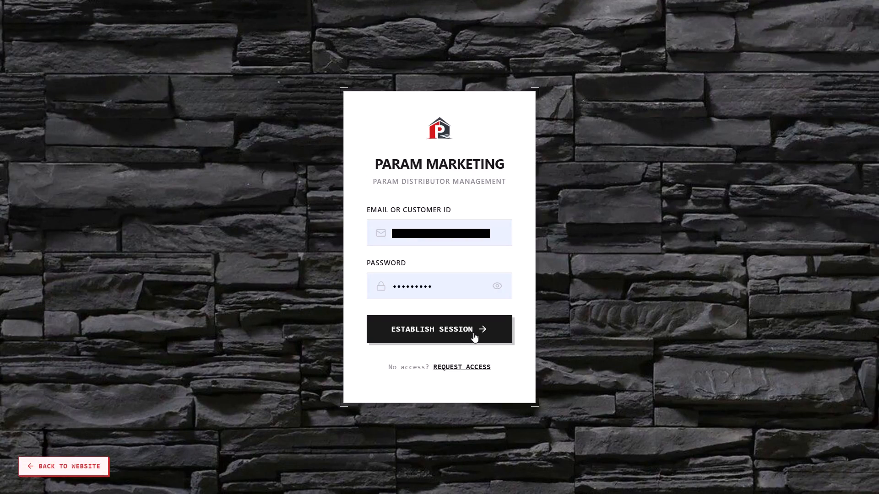
click(50, 465)
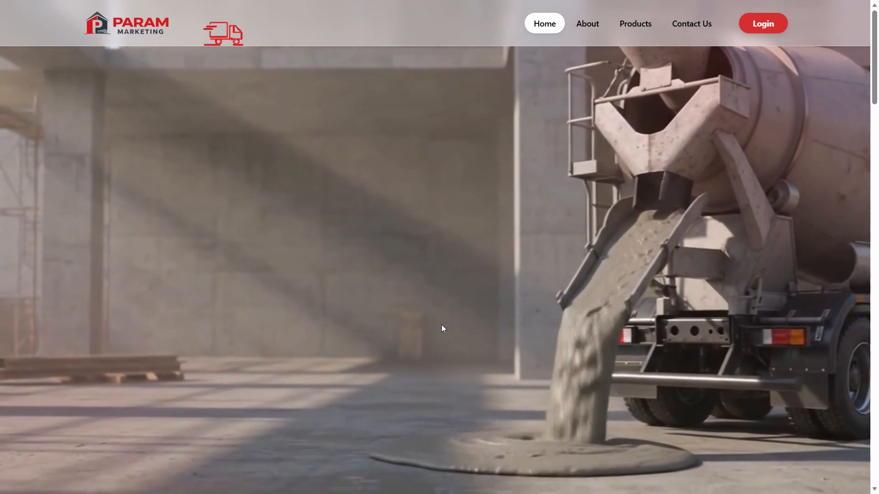
Start a new Snipping Tool recording that covers the full screen, with the public home page showing.
key(ctrl+shift+r)
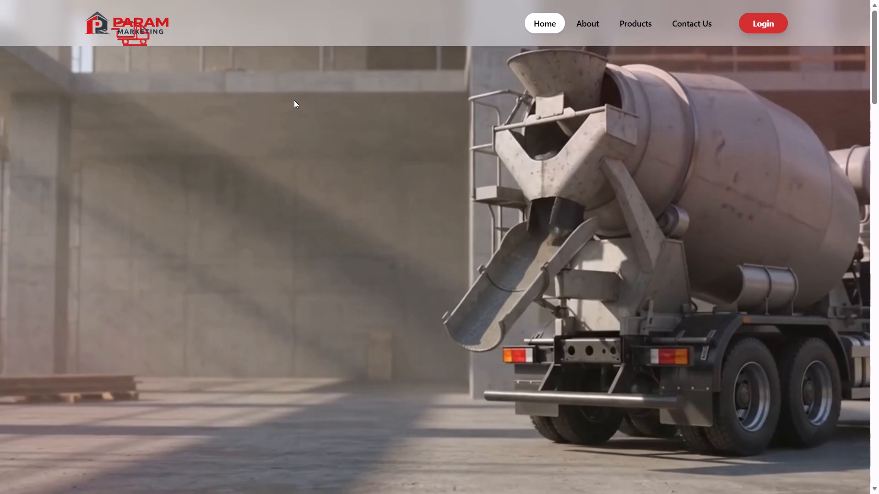
key(shift+super+r)
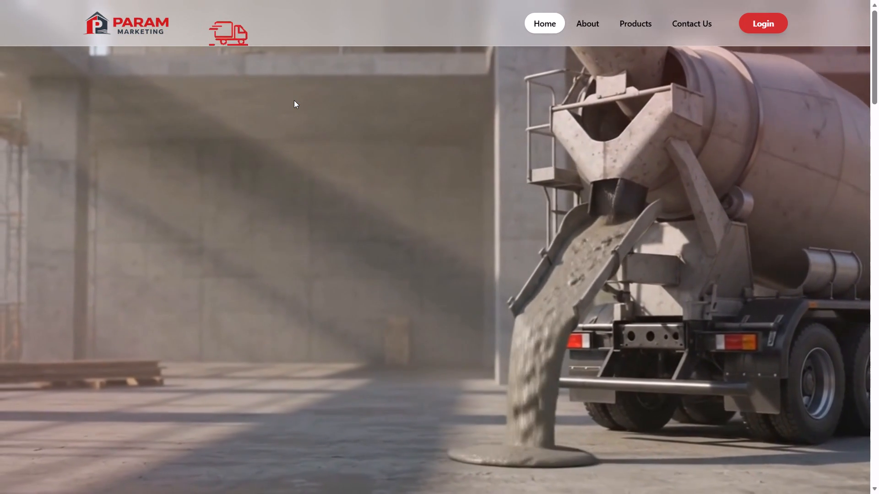
drag(0, 0, 702, 471)
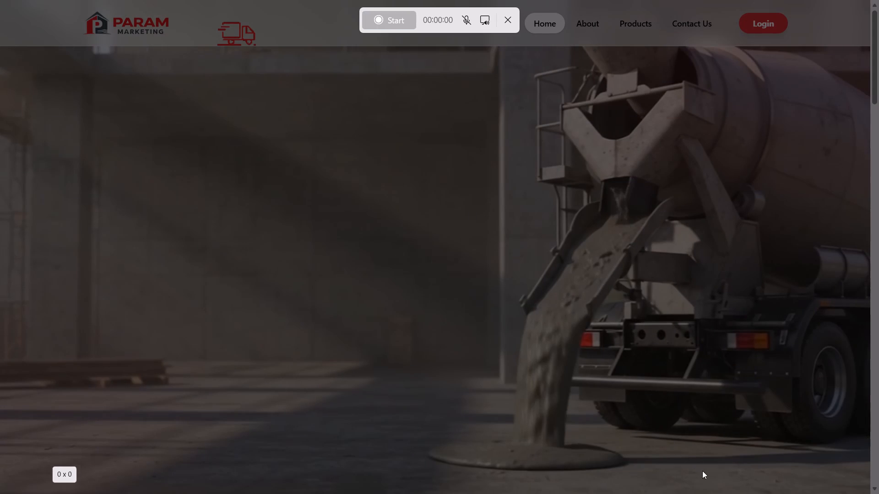
drag(702, 471, 878, 493)
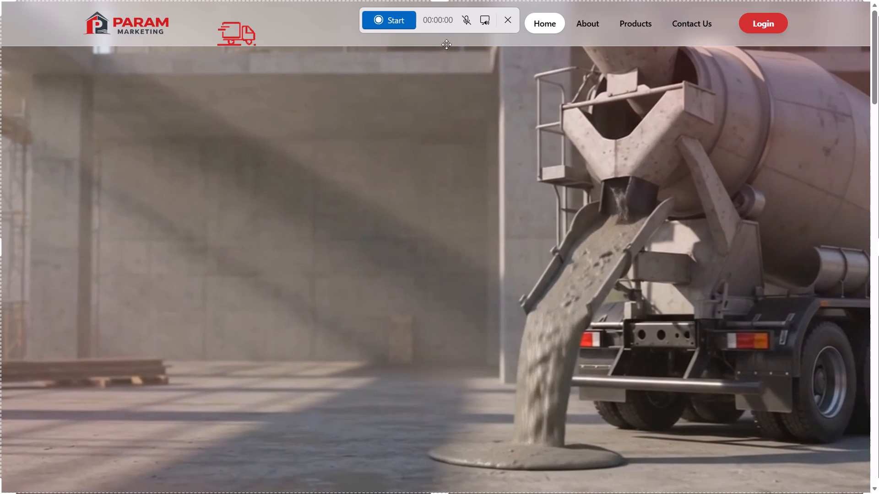
click(393, 17)
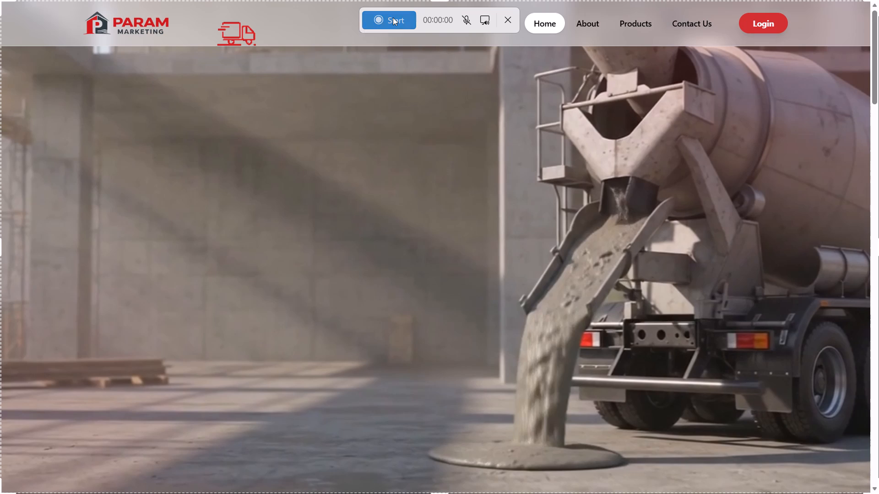
Tour the Invoices & Payments, Report Issue and Rewards pages of the customer dashboard, ending on Overview.
scroll(449, 215, up, 11)
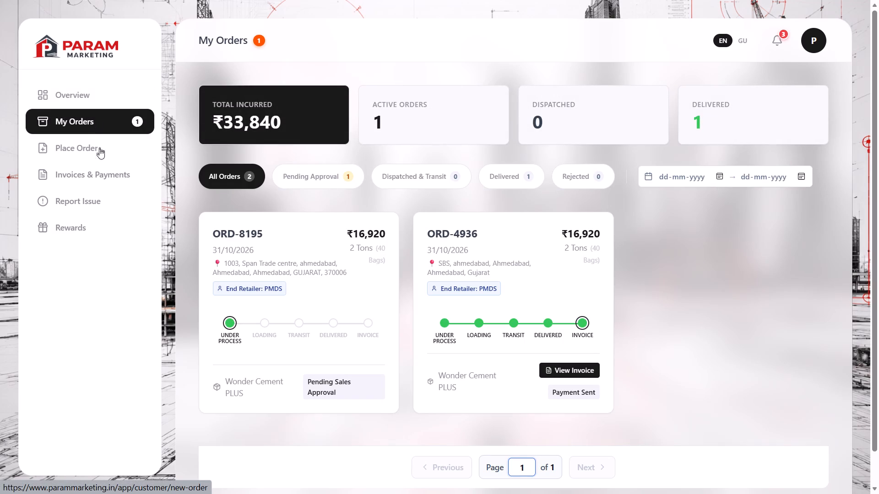
click(96, 185)
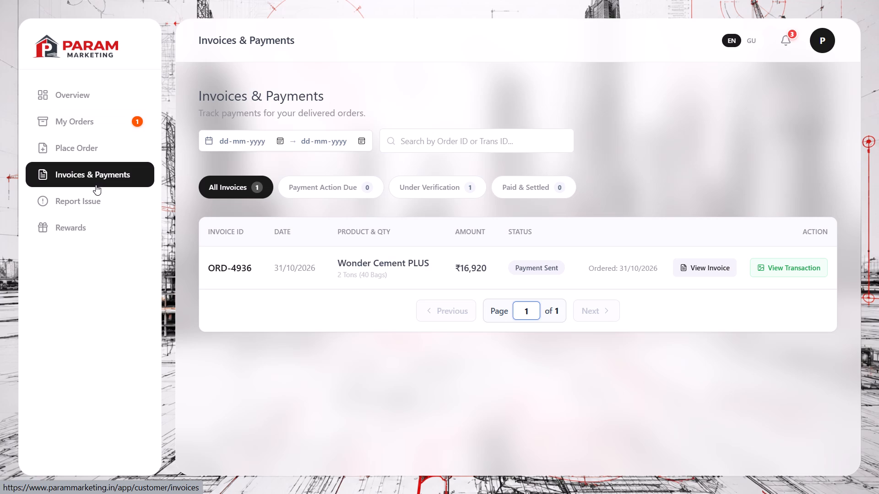
click(119, 209)
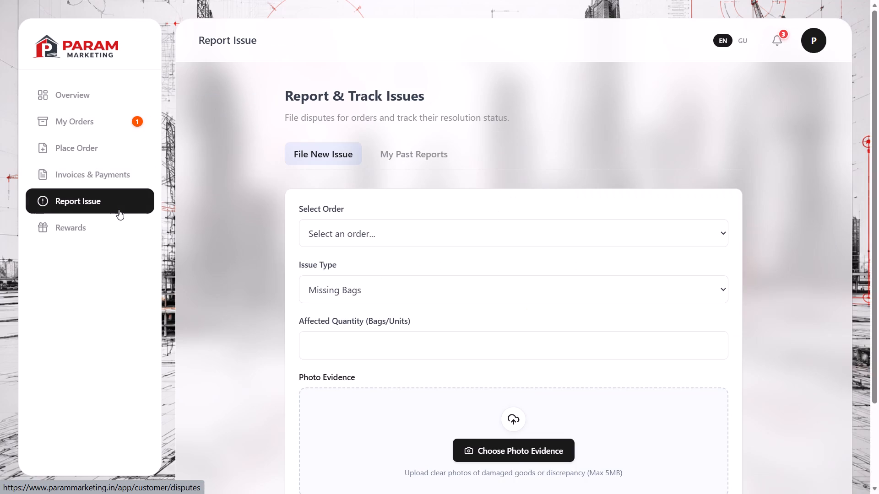
click(102, 227)
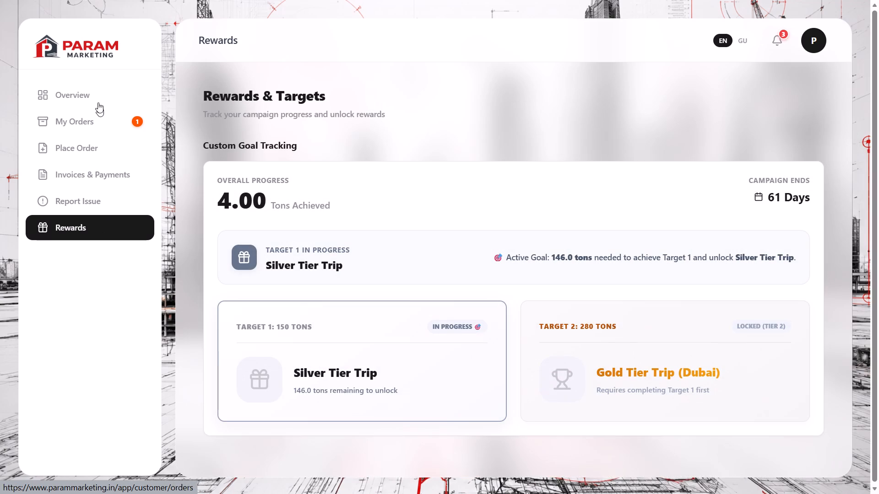
click(76, 92)
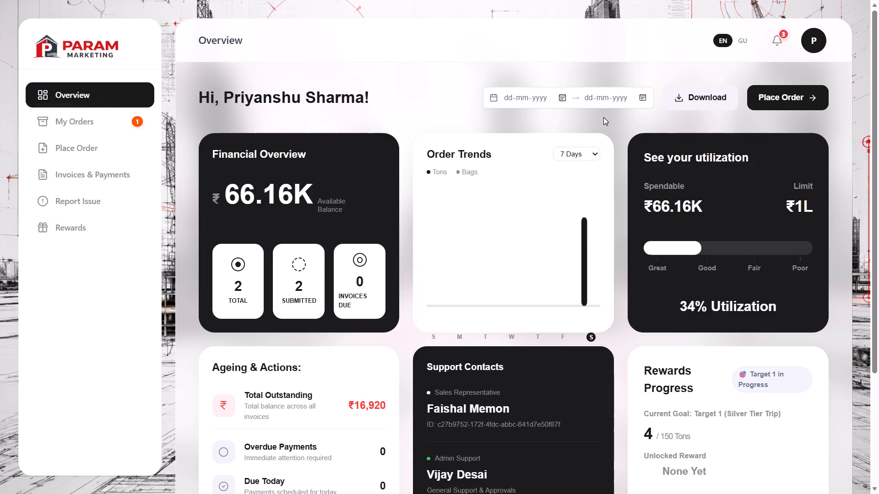
Show the Overview page's cards from Financial Overview down to Ageing & Actions, Support Contacts and Rewards Progress.
scroll(603, 117, down, 2)
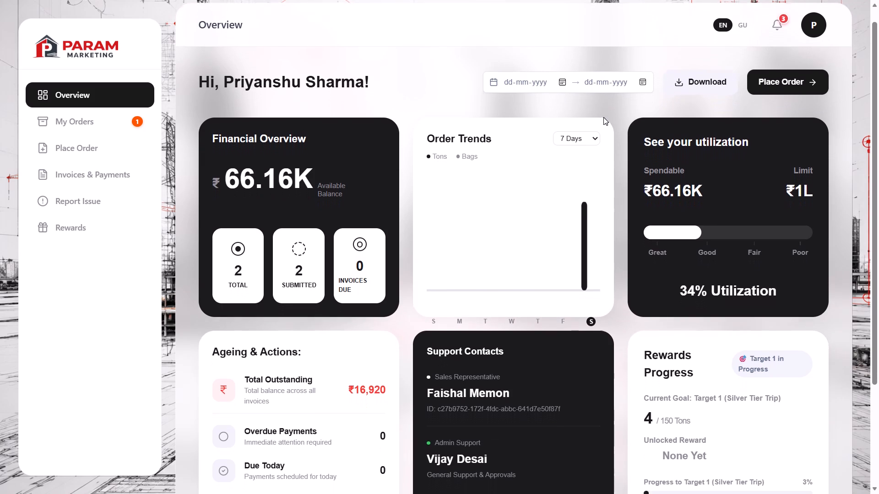
scroll(603, 117, down, 3)
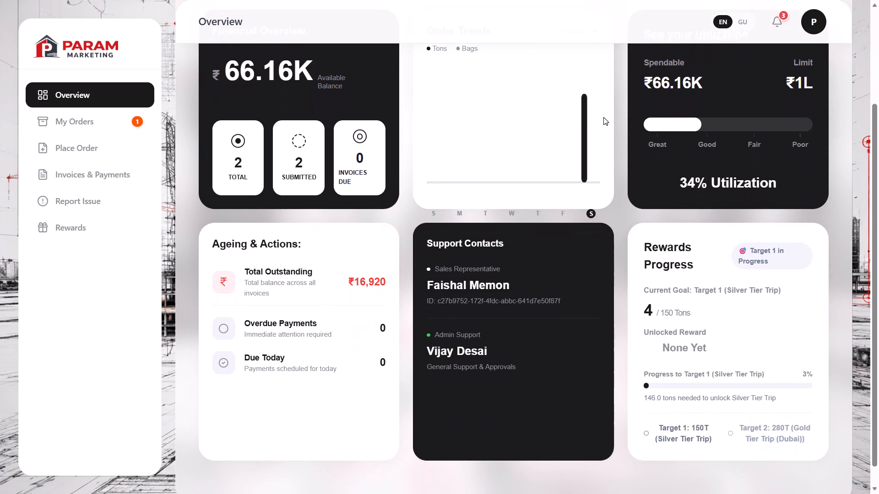
scroll(603, 117, down, 1)
scroll(603, 117, up, 1)
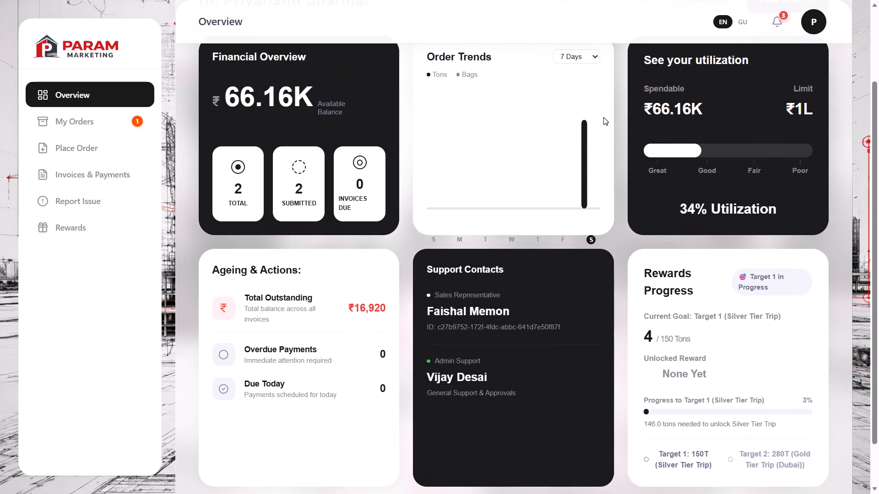
scroll(603, 117, up, 2)
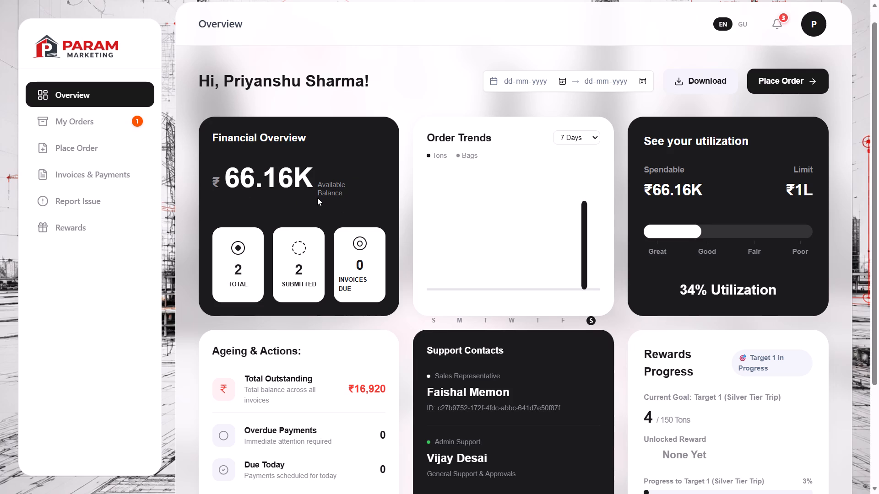
scroll(317, 198, down, 1)
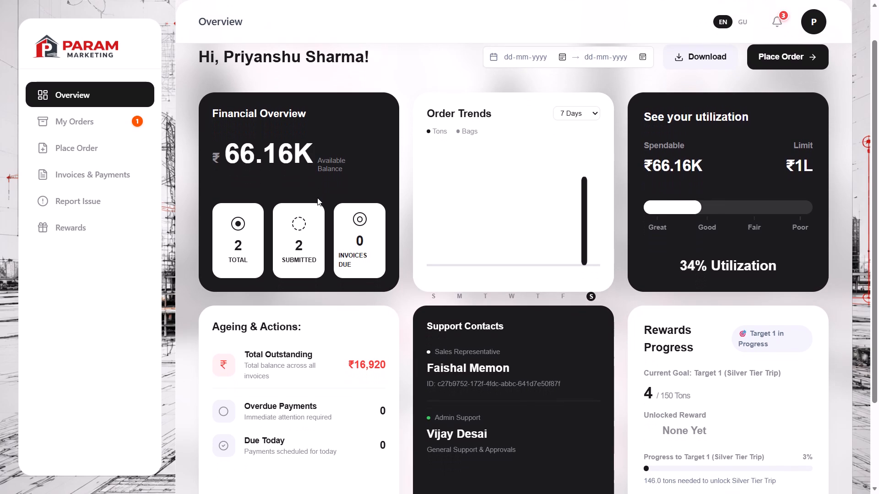
scroll(317, 198, down, 1)
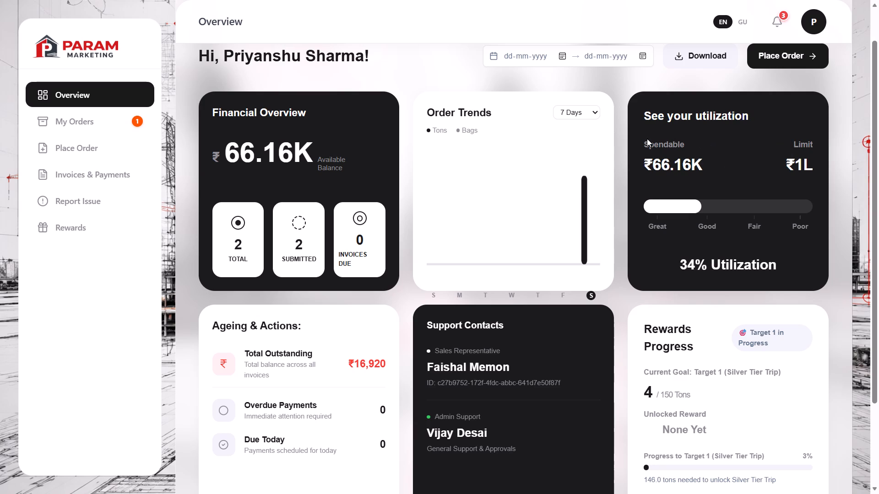
Demonstrate the Order Trends chart by switching its range to 3 Days, 7 Days, 10 Days, and back to 7 Days.
click(584, 111)
click(579, 131)
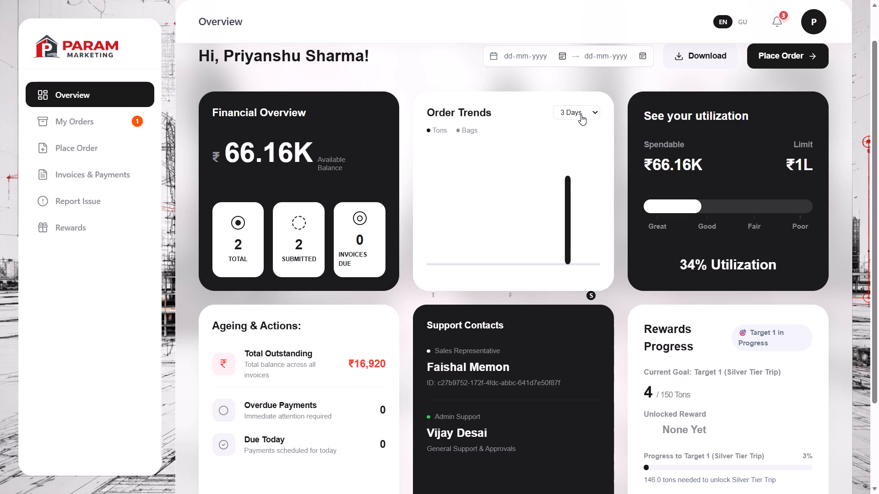
click(581, 113)
click(577, 147)
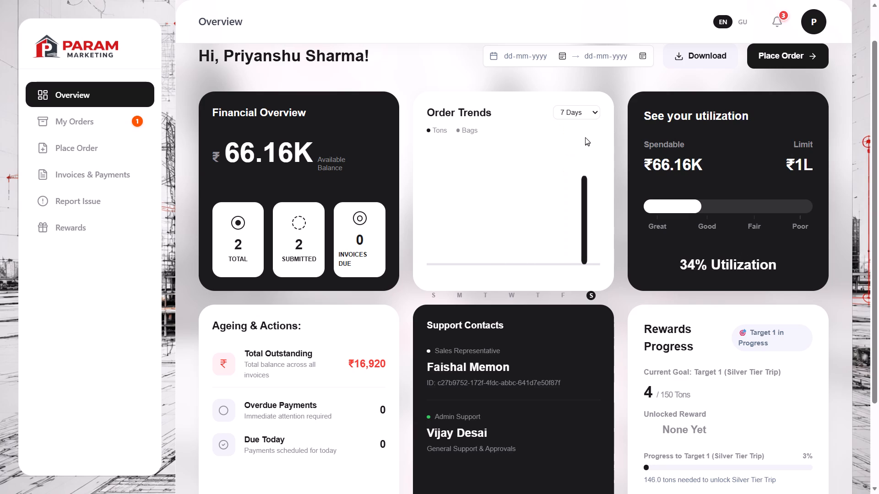
click(586, 109)
click(575, 161)
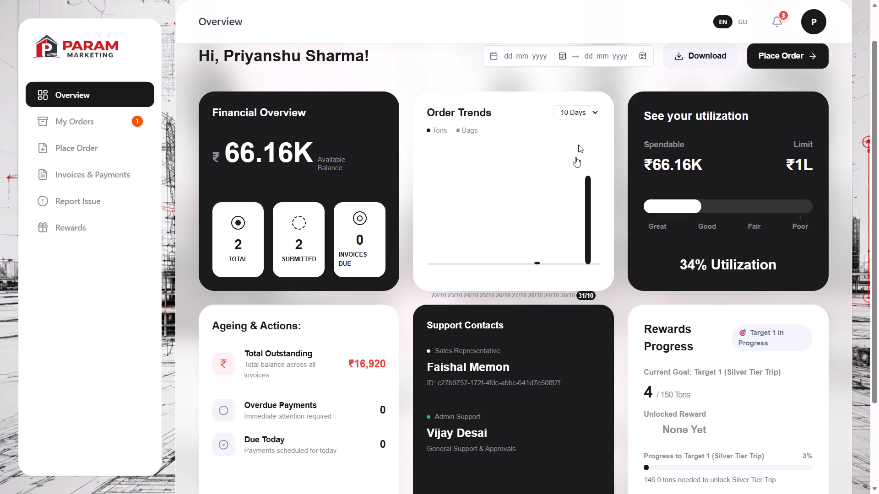
click(581, 115)
click(575, 137)
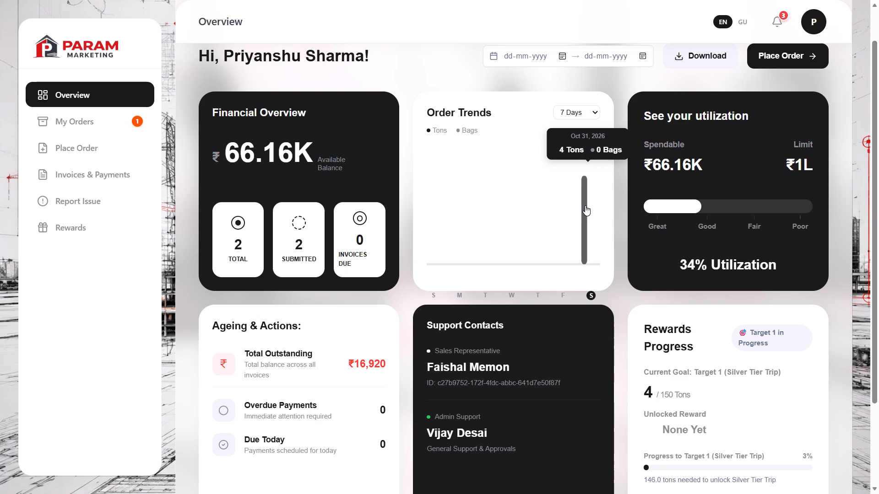
Show the Ageing & Actions, Support Contacts and Rewards Progress cards, and return to the top of Overview.
scroll(585, 205, down, 1)
scroll(309, 268, down, 1)
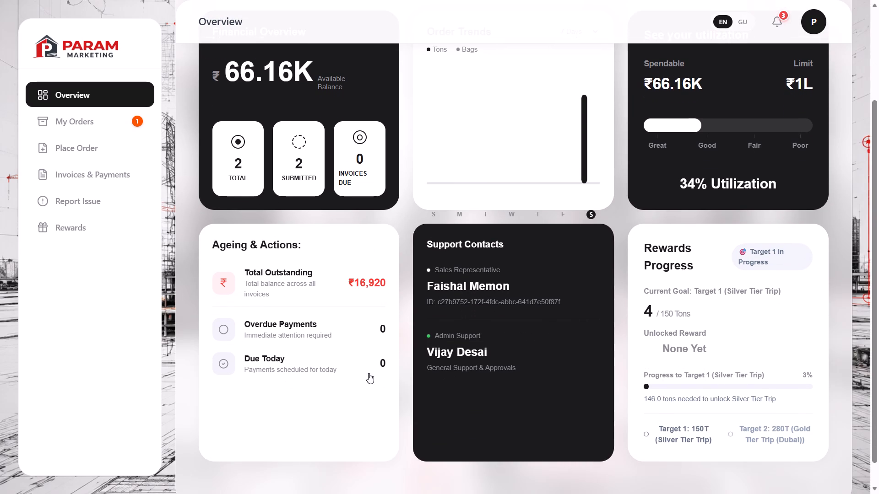
scroll(372, 395, up, 1)
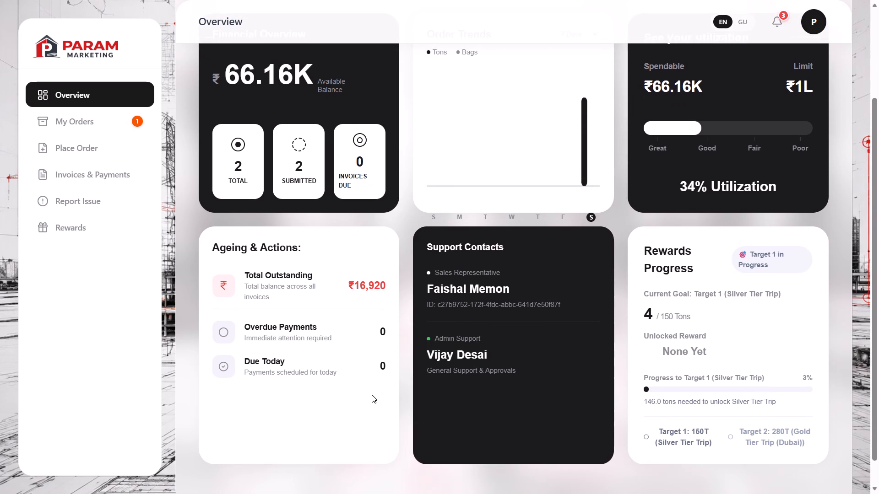
scroll(372, 395, up, 1)
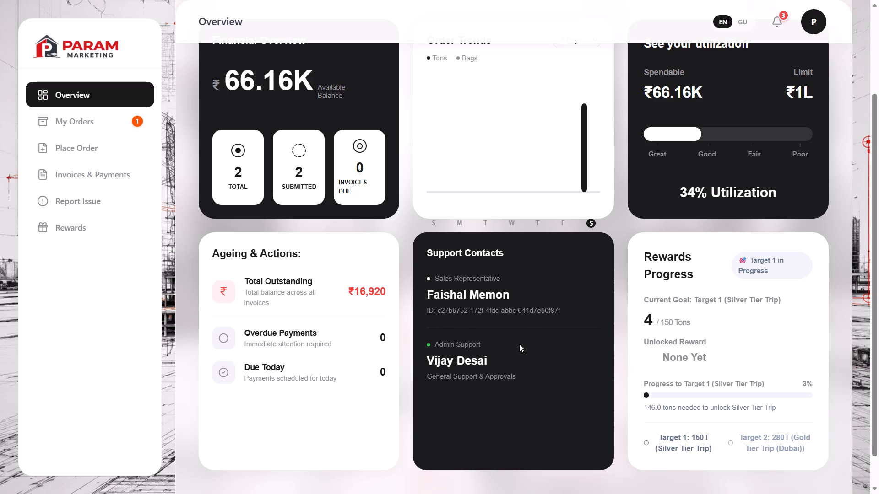
scroll(527, 417, up, 1)
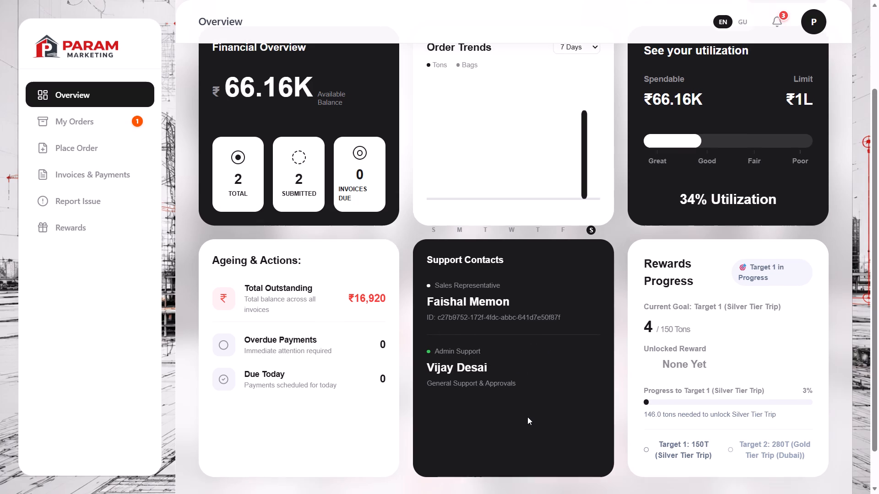
scroll(527, 417, up, 1)
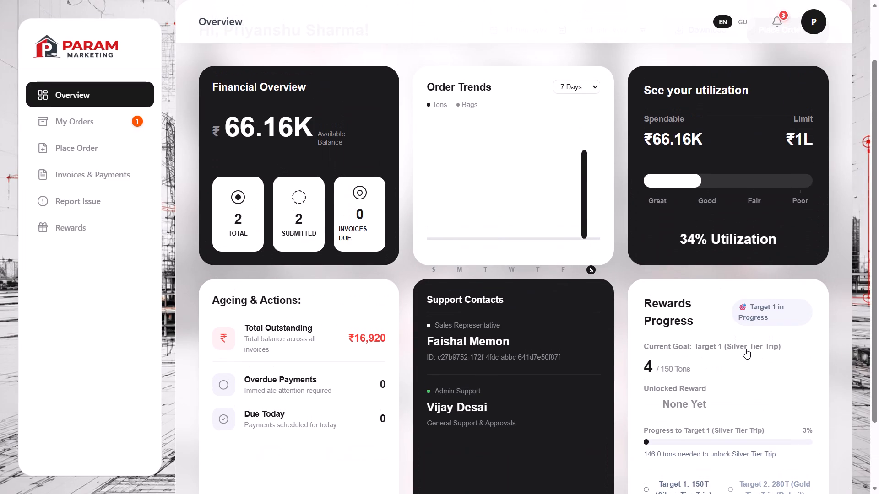
scroll(688, 211, up, 5)
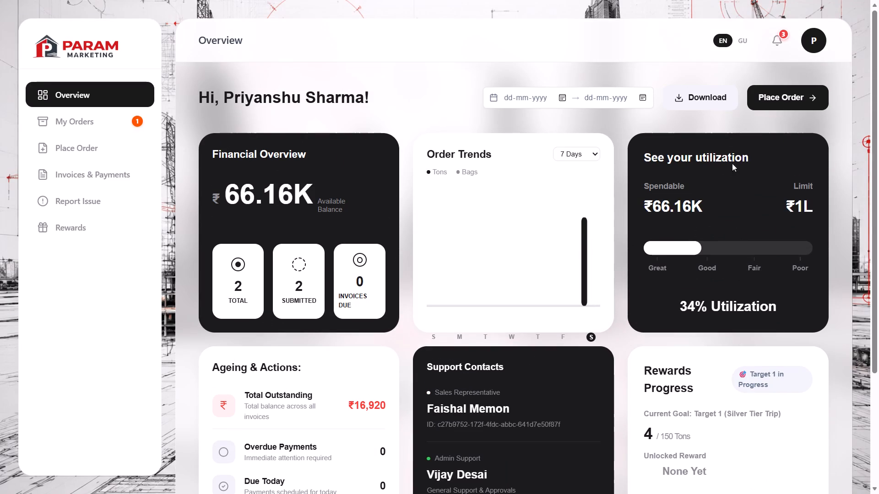
Open the Procurement Form from the Overview page.
click(778, 94)
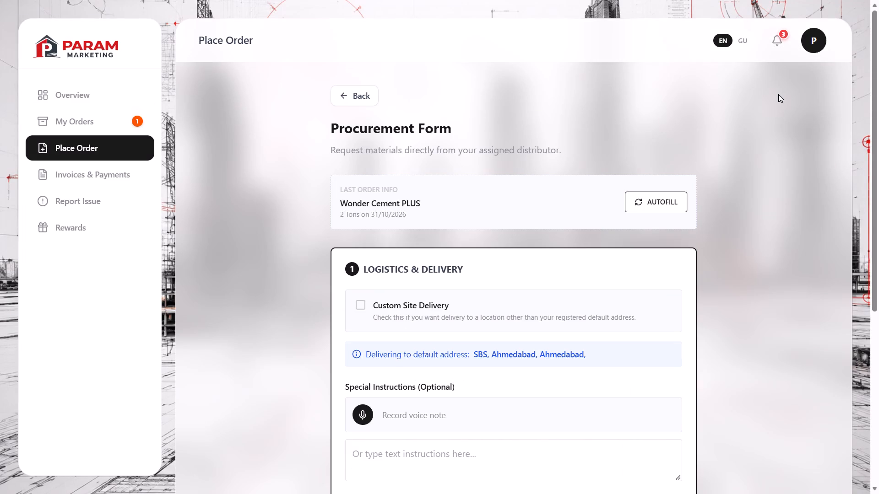
Autofill the Procurement Form from the last order and show the filled-in Material Detail section.
click(107, 150)
scroll(436, 227, down, 2)
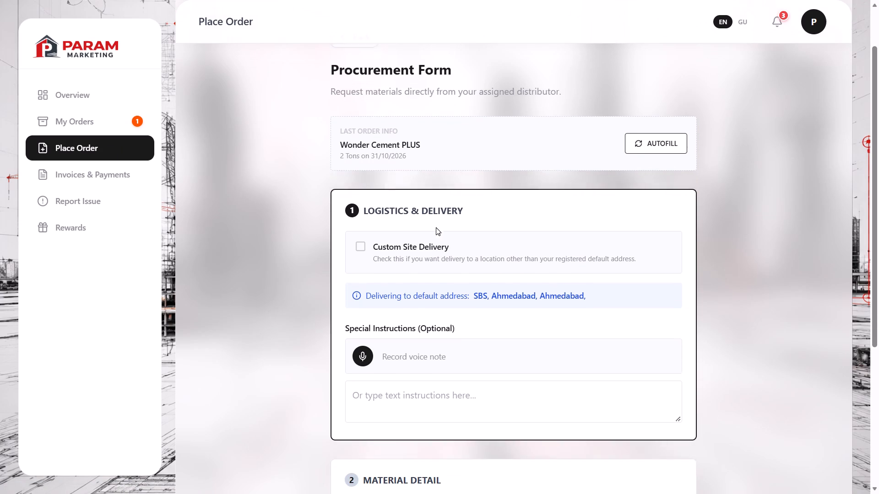
scroll(436, 227, down, 1)
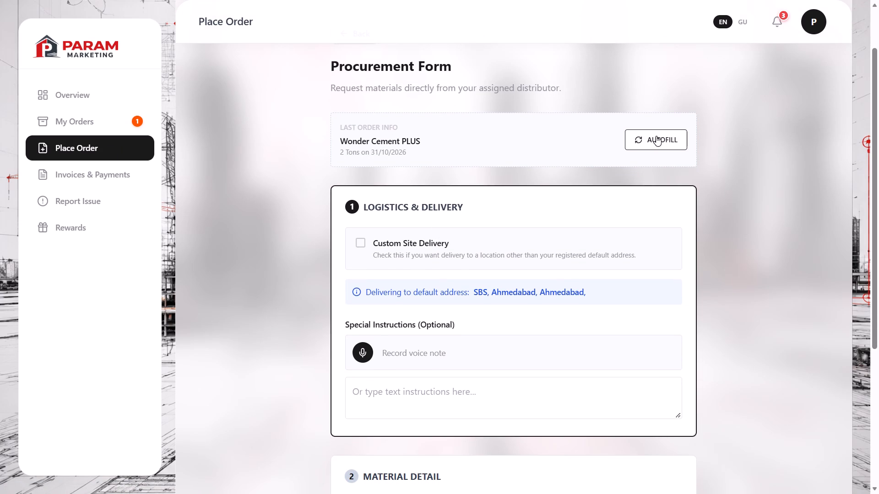
click(656, 136)
scroll(546, 312, down, 1)
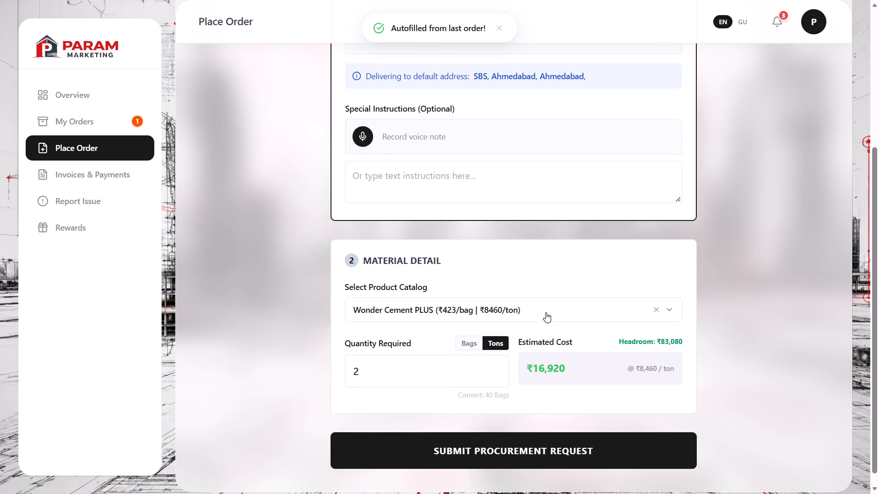
scroll(546, 312, down, 2)
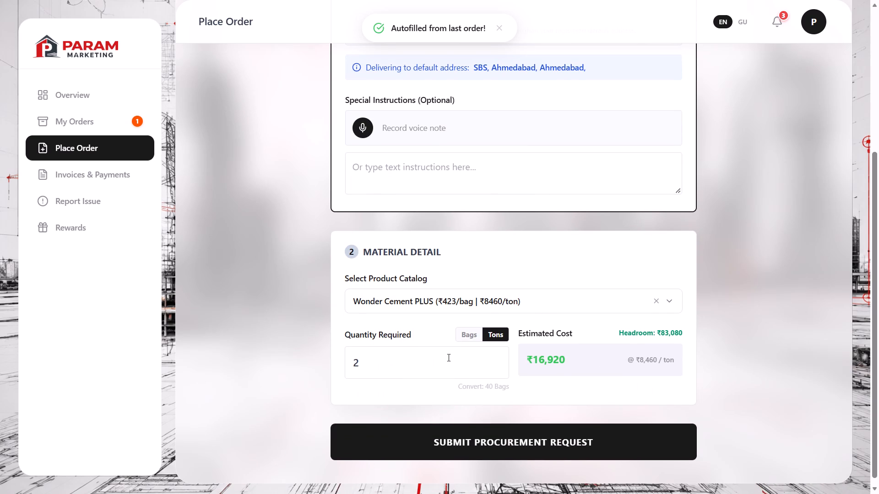
scroll(606, 364, up, 2)
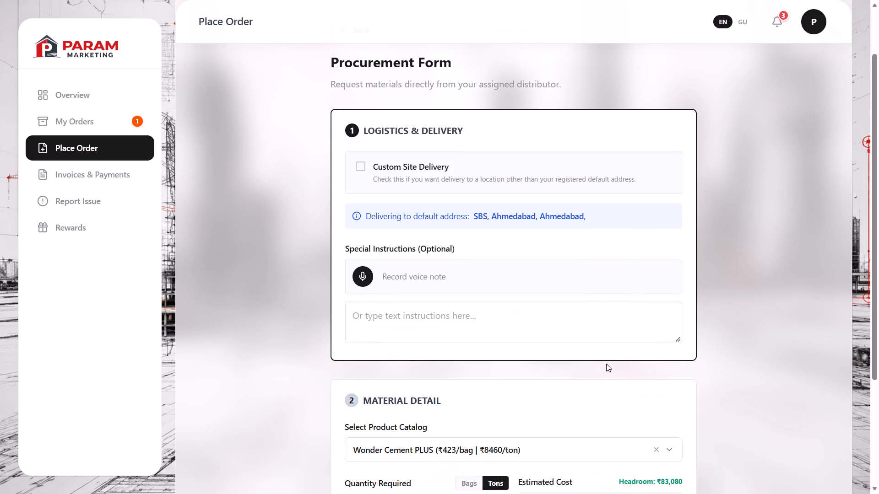
Show the product options in the Select Product Catalog list, keeping Wonder Cement PLUS selected.
scroll(606, 364, down, 2)
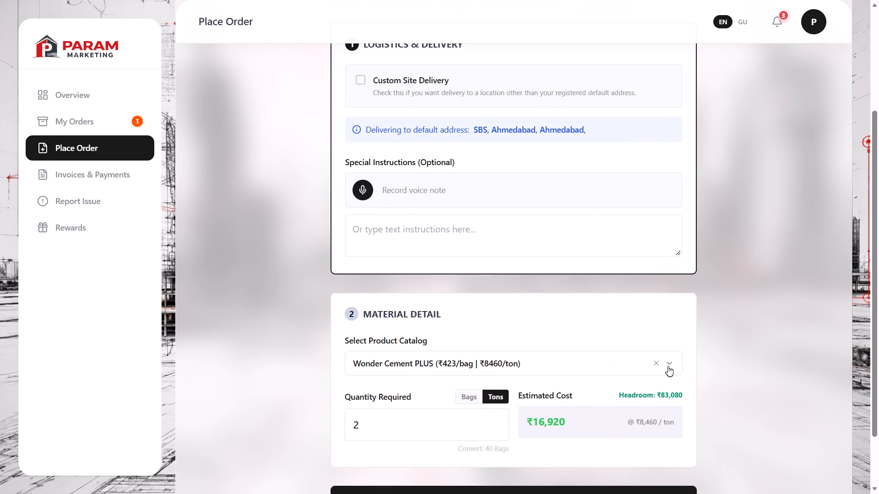
click(673, 364)
scroll(633, 351, down, 1)
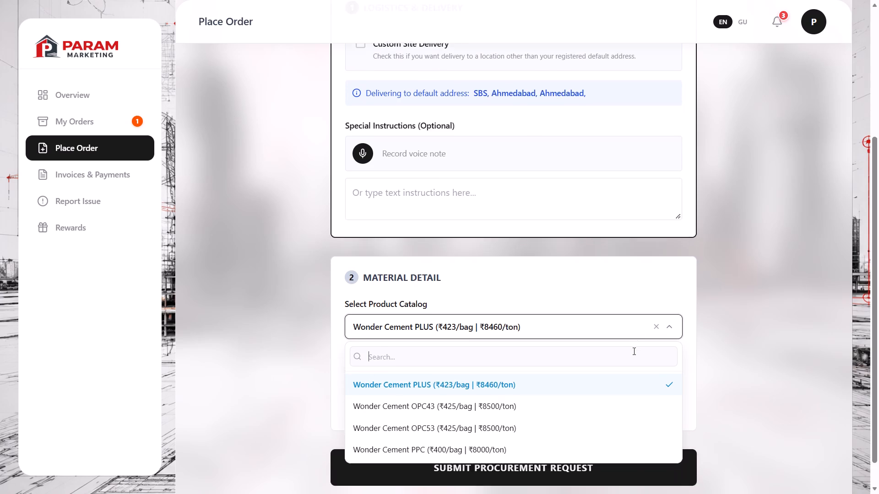
scroll(633, 351, down, 1)
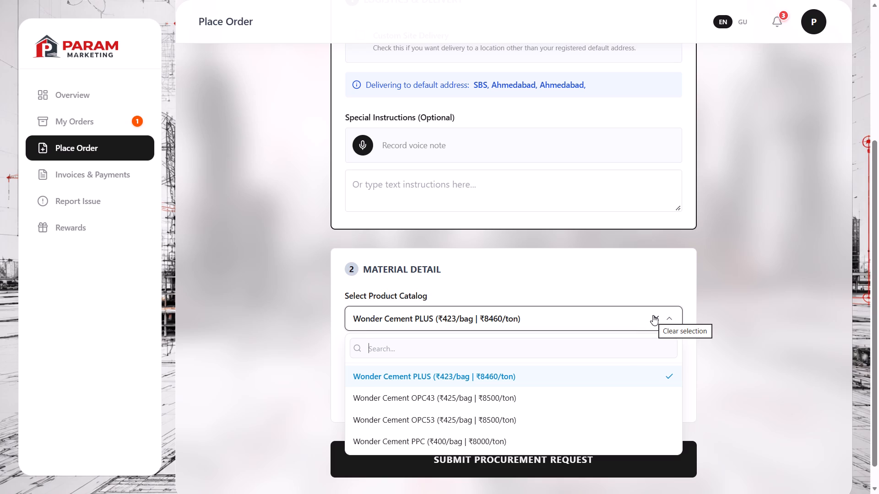
click(672, 316)
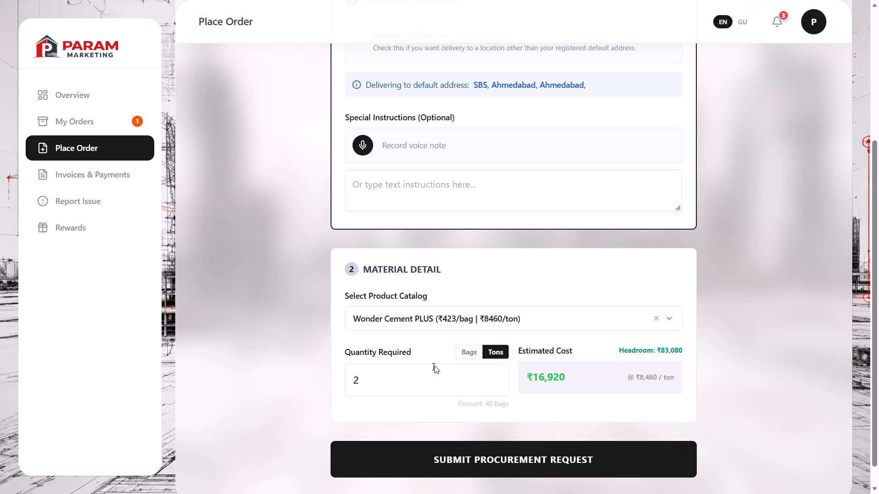
Demonstrate the Quantity Required unit switch between Bags and Tons, leaving it on Tons, and show the quantity field.
click(468, 354)
click(491, 353)
scroll(452, 409, down, 1)
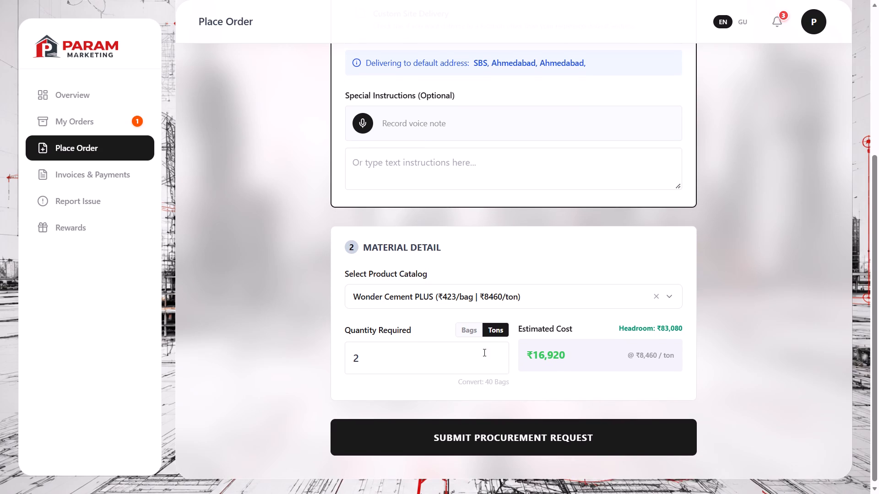
click(470, 337)
click(468, 331)
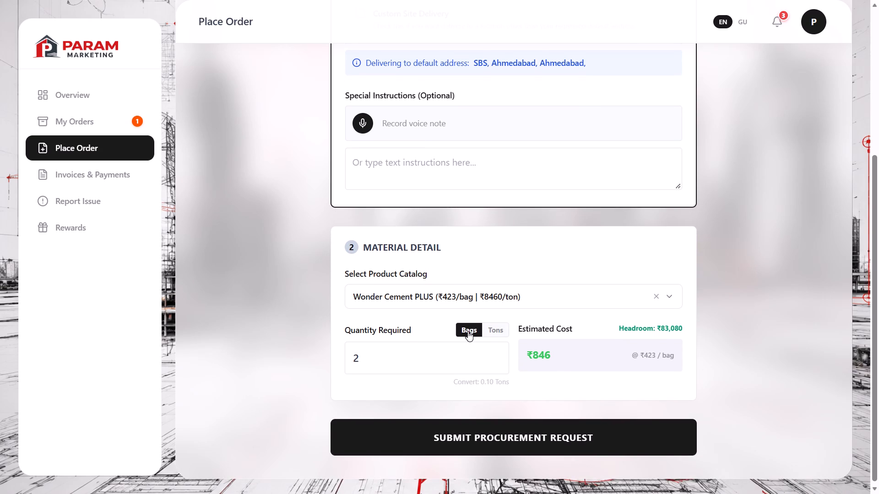
click(492, 335)
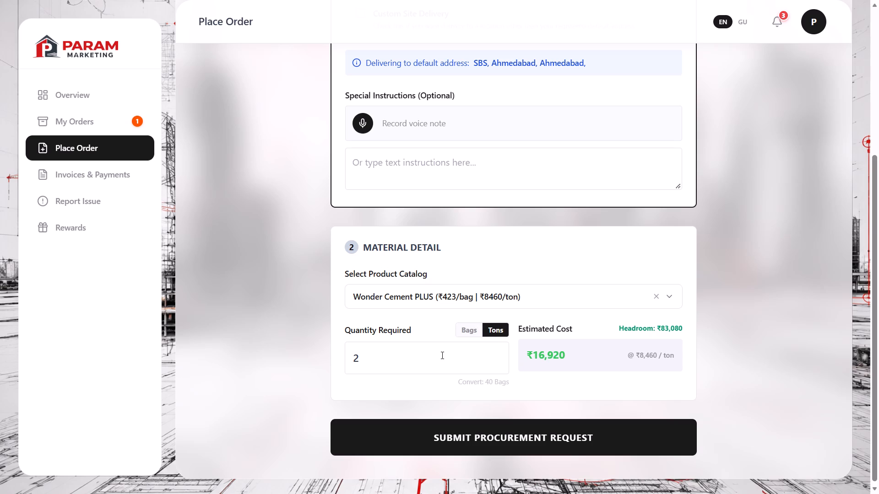
scroll(439, 355, up, 1)
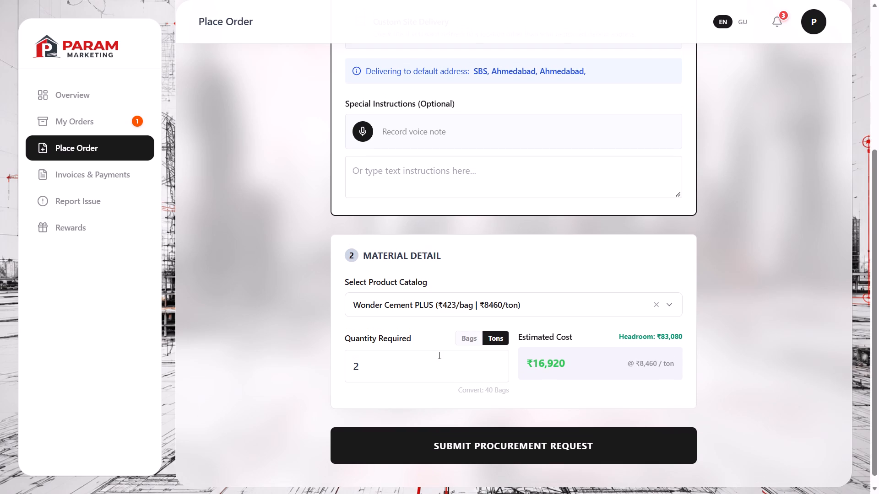
drag(376, 363, 351, 366)
click(414, 365)
Enable Custom Site Delivery, fill the site address from the last-used saved entry, and choose Ahmedabad as the district.
scroll(414, 365, up, 4)
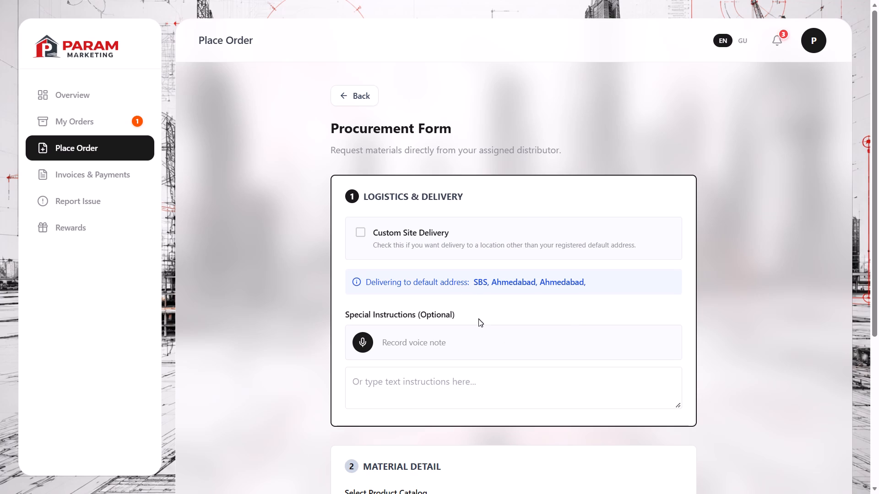
click(364, 233)
scroll(428, 311, down, 1)
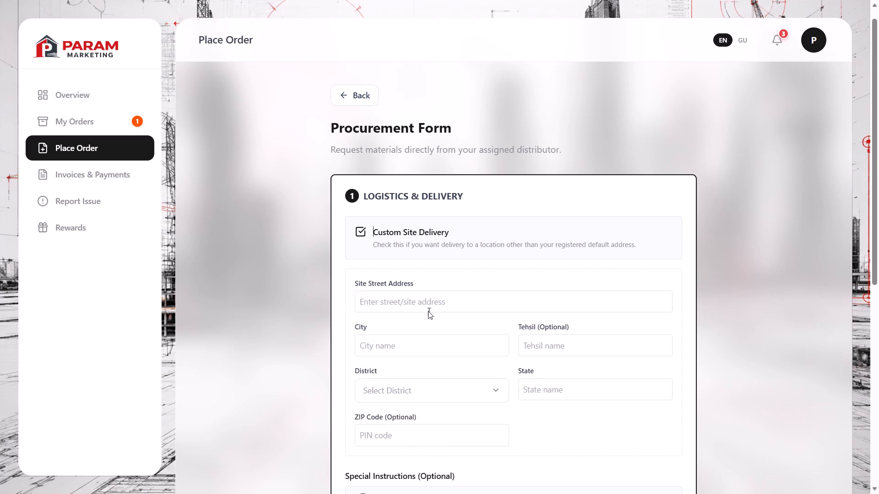
scroll(428, 311, down, 1)
click(423, 236)
click(435, 285)
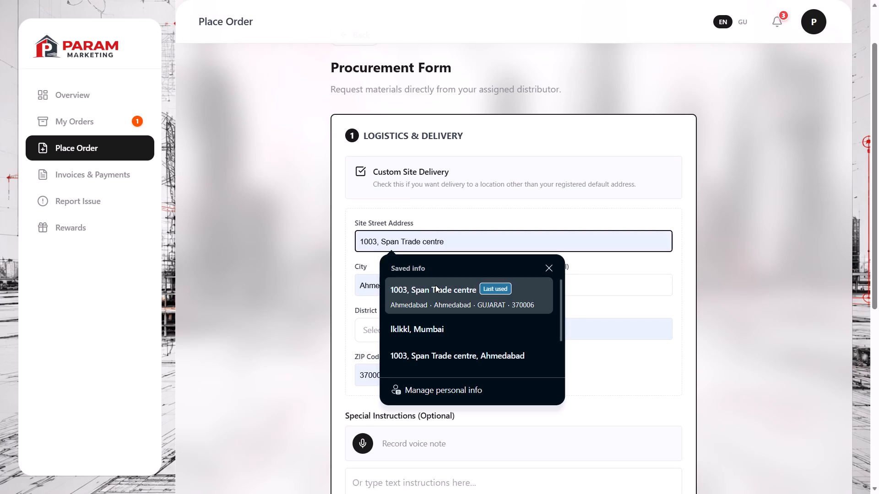
scroll(456, 324, down, 1)
click(441, 308)
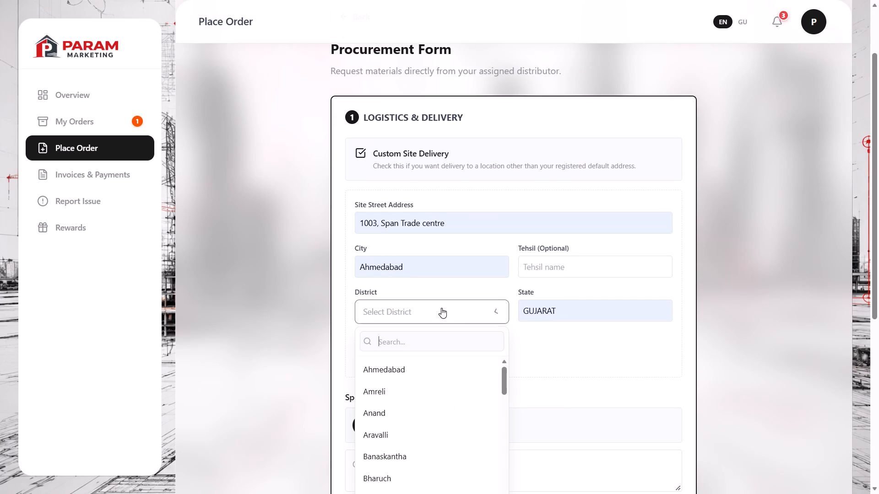
click(419, 370)
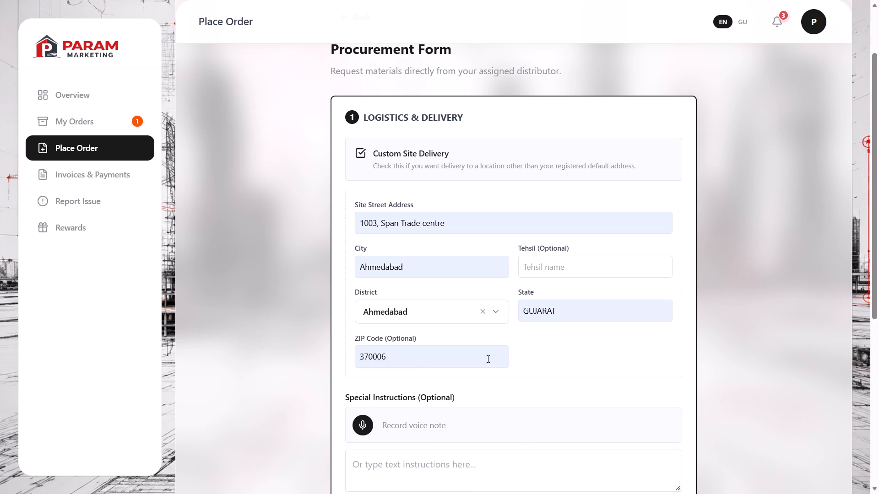
scroll(488, 359, down, 1)
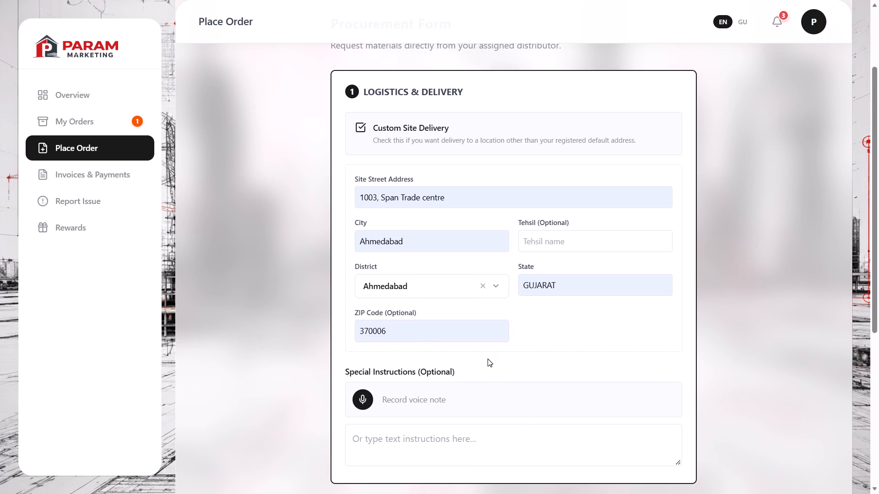
Pause the Snipping Tool screen recording and resume it on the Procurement Form.
click(382, 27)
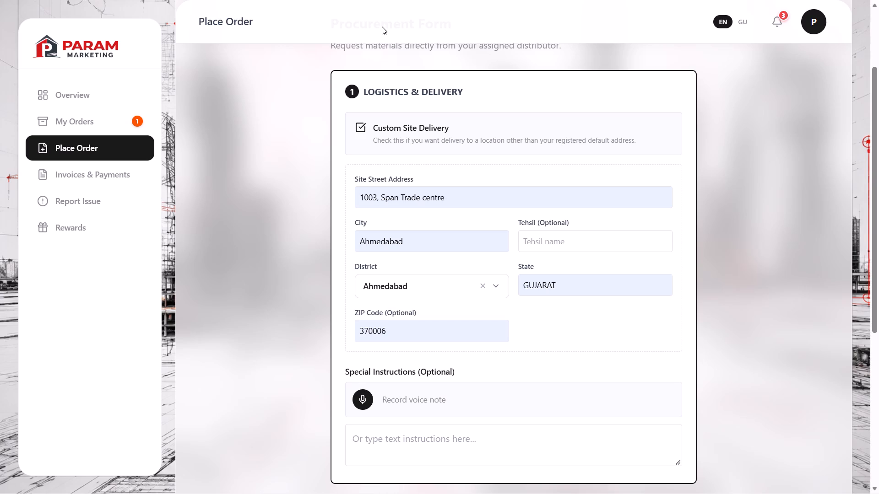
click(381, 26)
Demonstrate the Special Instructions voice note by recording a short clip, playing it back, and deleting it.
scroll(479, 183, down, 1)
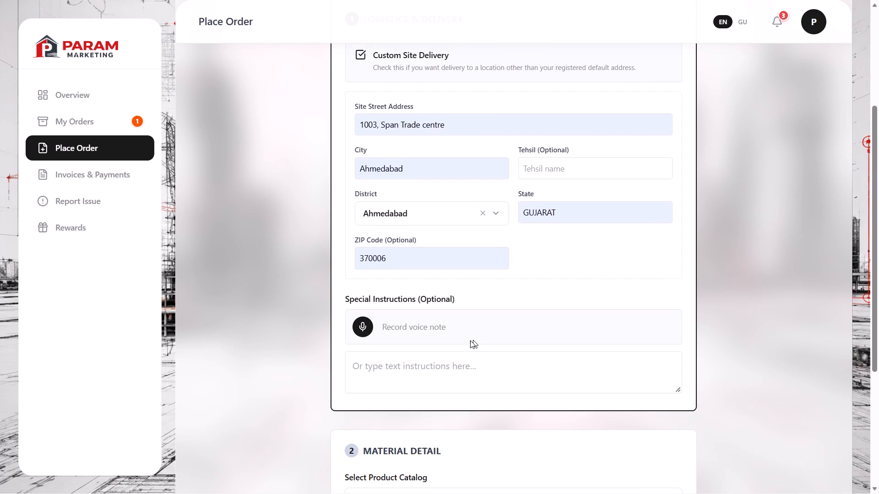
click(361, 324)
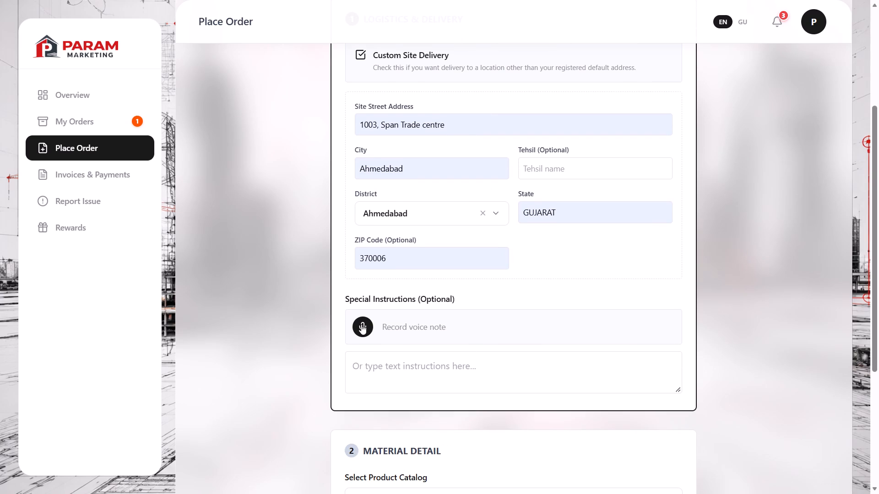
click(364, 333)
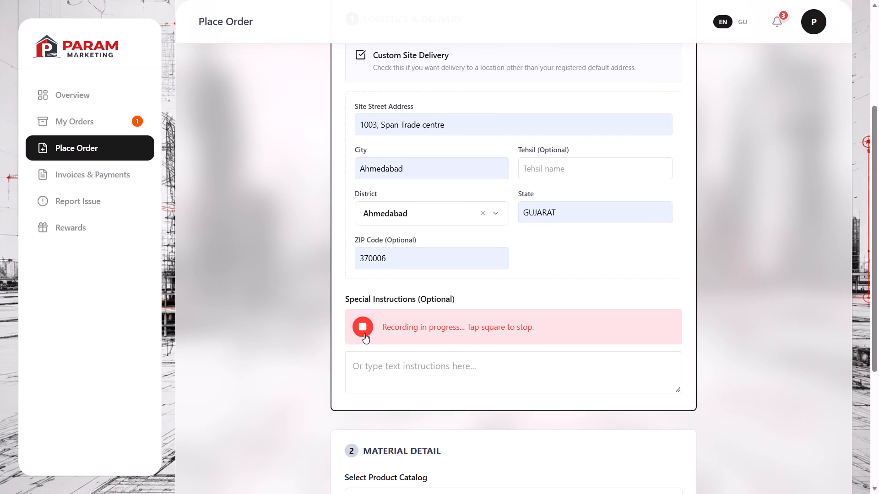
click(364, 331)
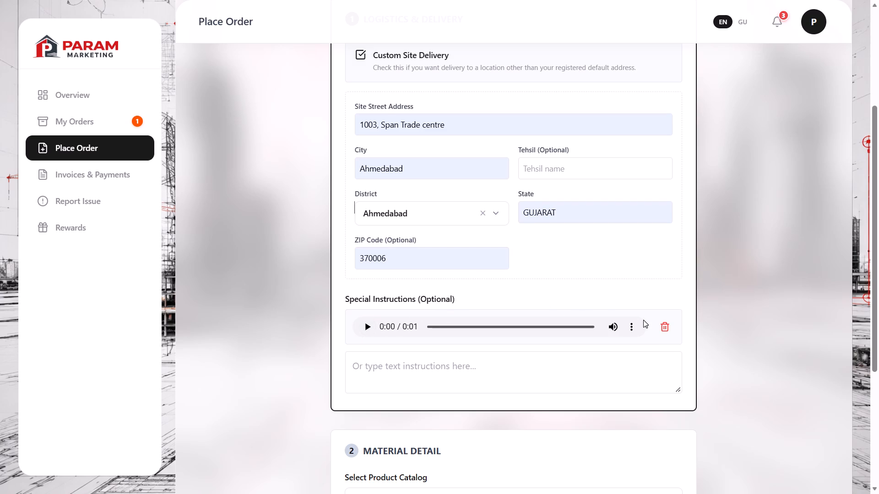
click(363, 324)
click(667, 331)
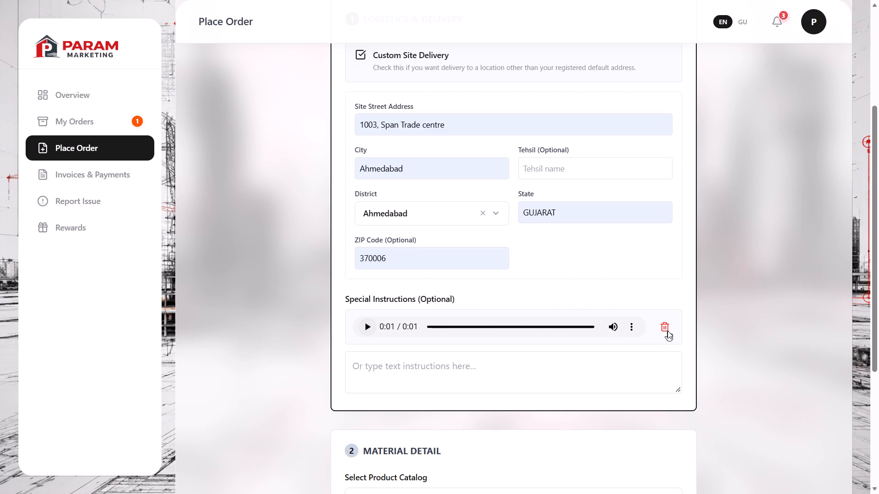
Enter "testing" as the text note under Special Instructions.
scroll(529, 332, down, 1)
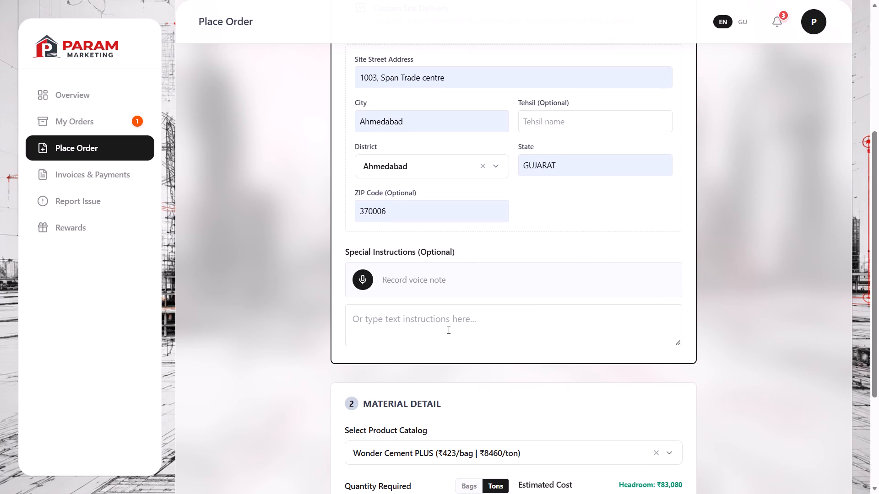
click(446, 330)
text(testing)
Submit the procurement request and decline the browser's offer to update the saved address.
scroll(446, 330, down, 2)
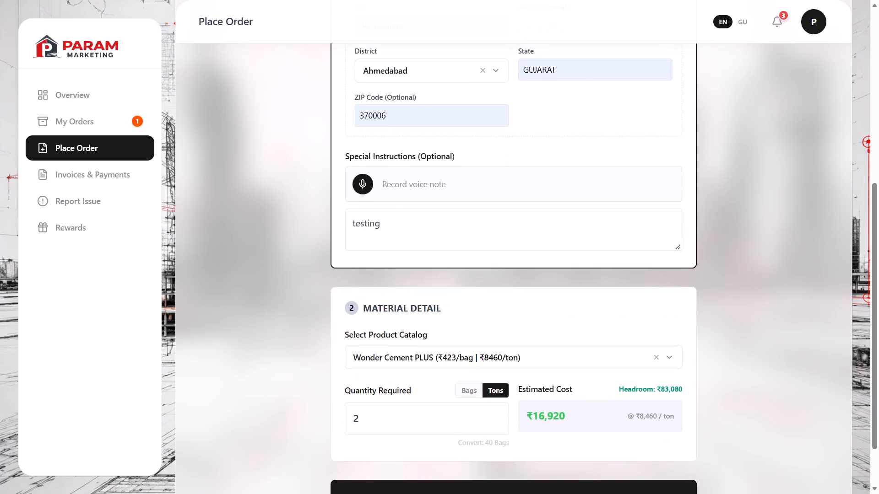
scroll(446, 330, down, 2)
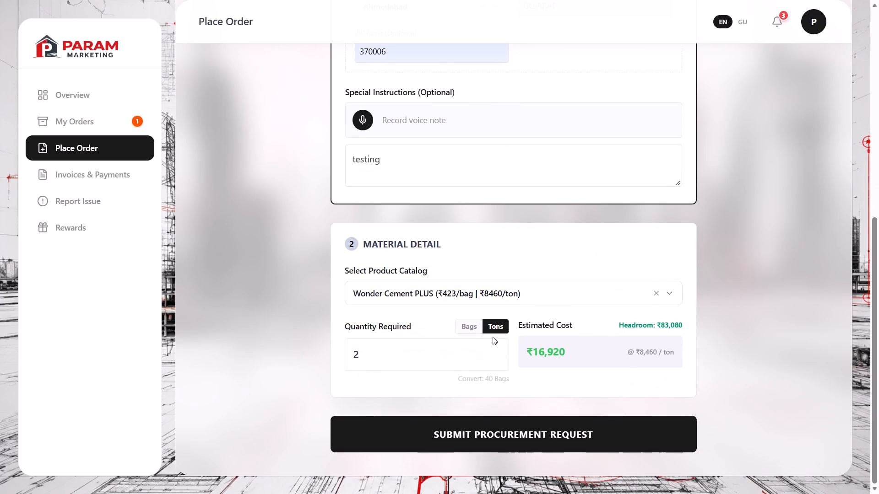
click(488, 444)
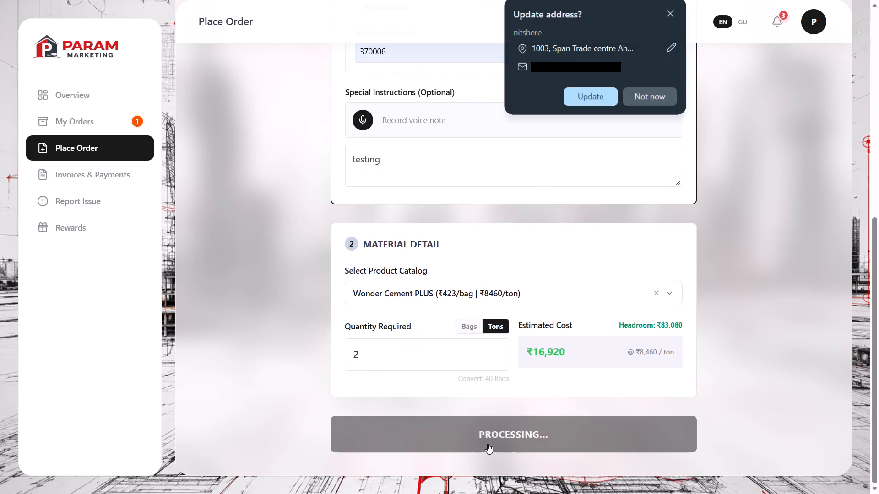
click(641, 95)
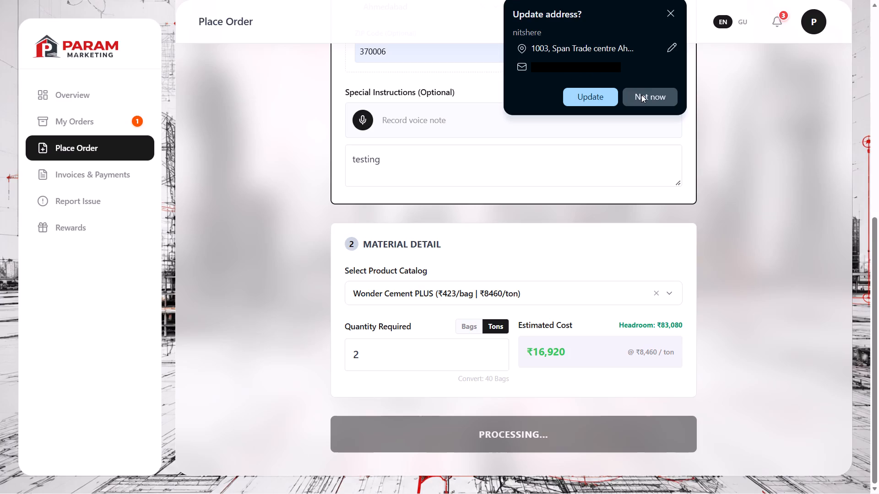
click(651, 102)
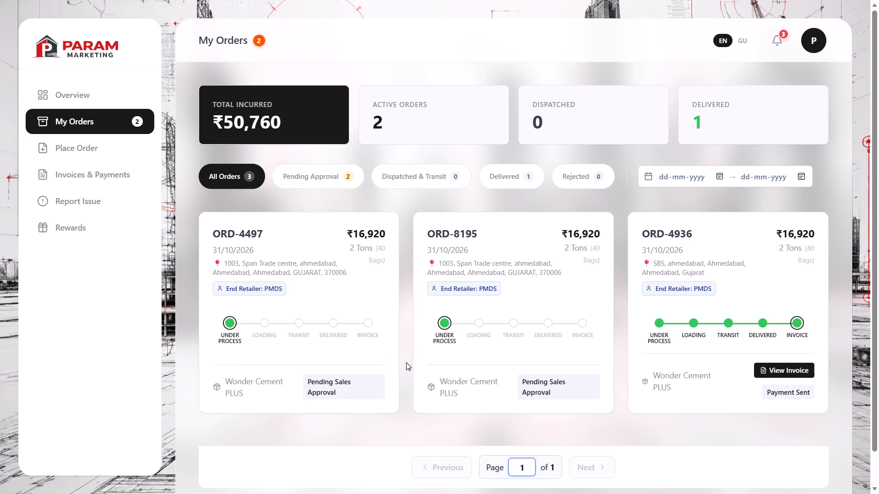
Show the My Orders page, from the summary figures and status filters to the order cards and pagination.
scroll(406, 362, down, 1)
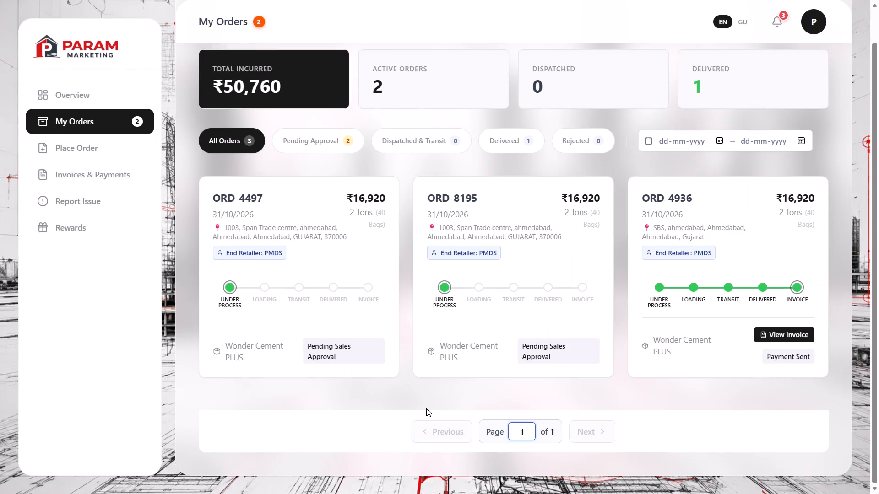
scroll(426, 408, up, 1)
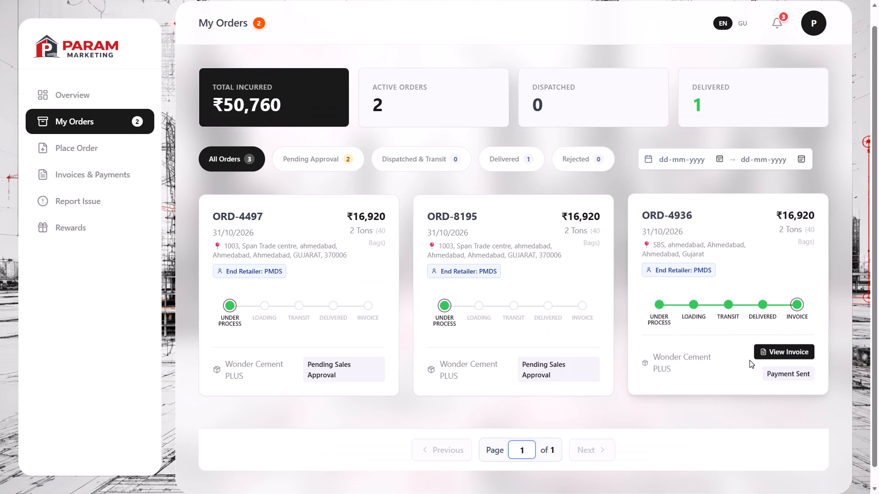
scroll(697, 407, up, 2)
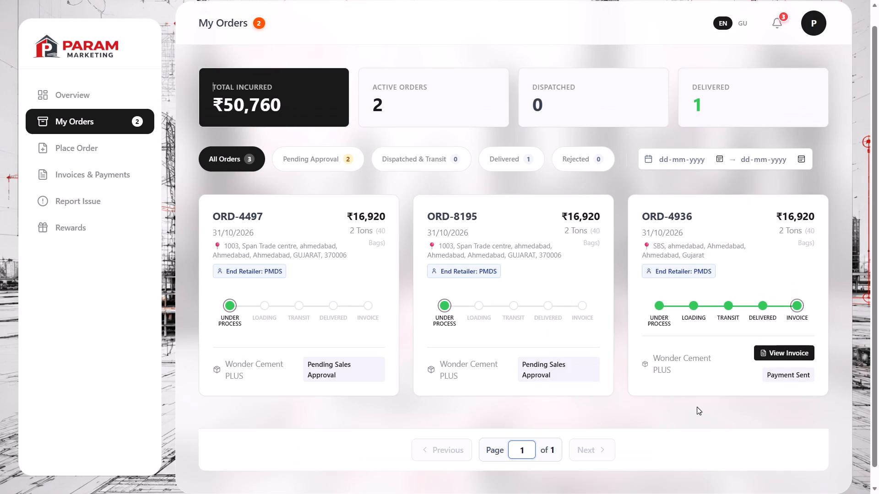
Pause the Snipping Tool screen recording on the My Orders page.
click(375, 21)
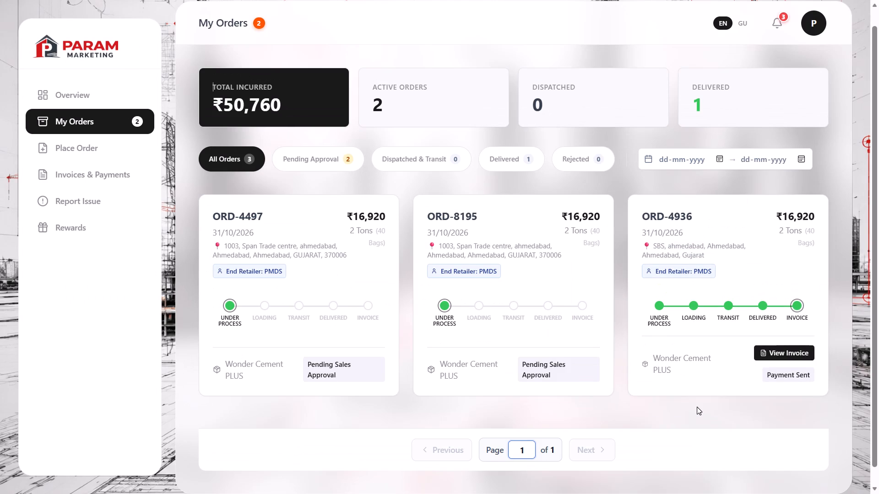
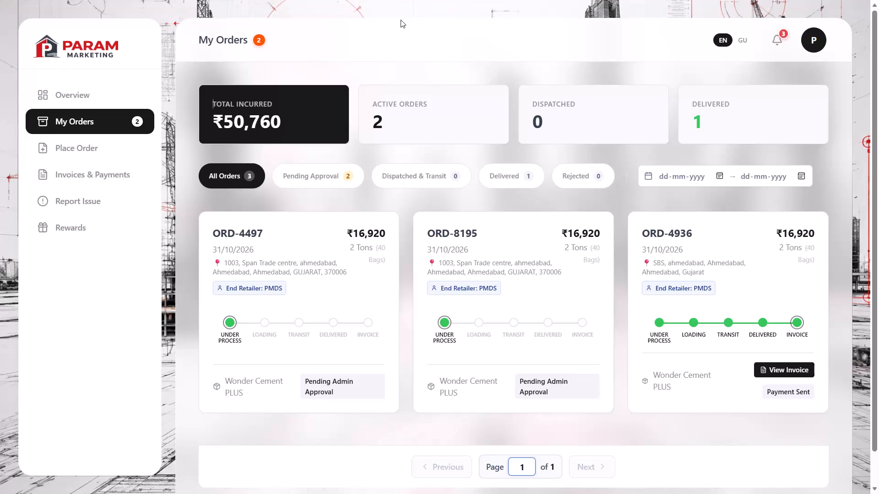
Hard-refresh the My Orders page and bring it back to the top.
key(ctrl+shift+r)
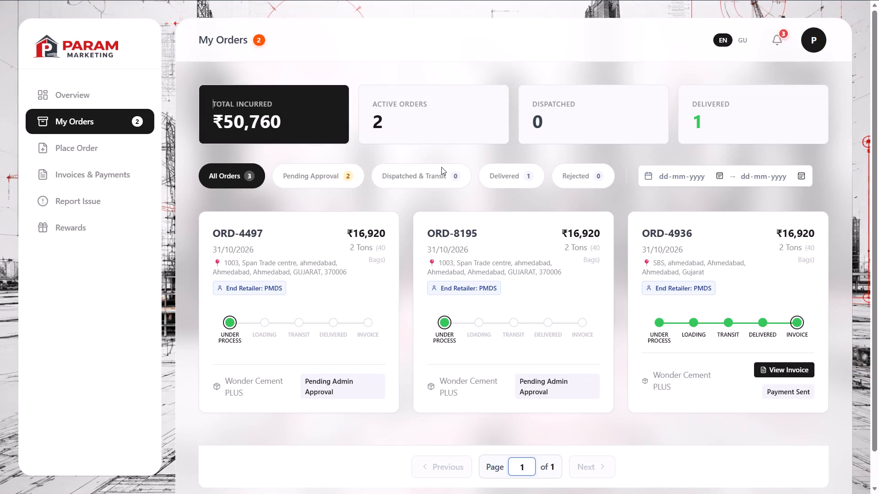
scroll(441, 167, up, 1)
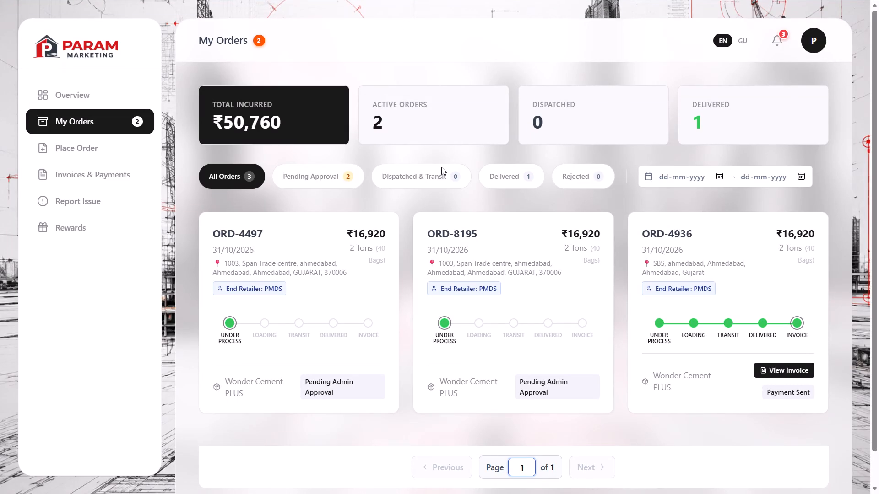
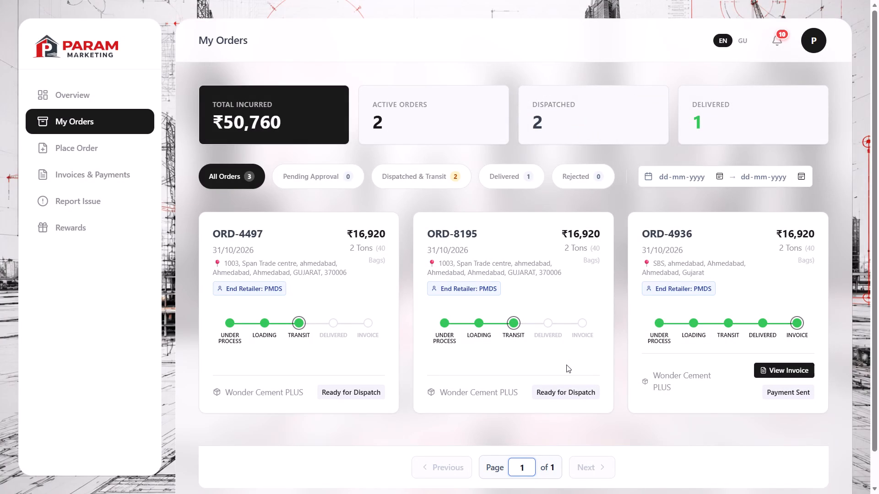
Refresh the My Orders page twice to load the latest order statuses.
scroll(566, 365, up, 2)
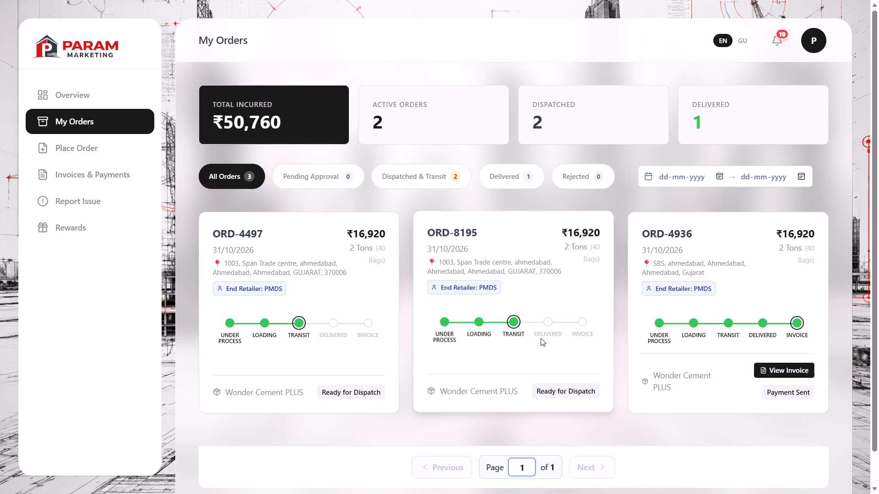
key(ctrl+r)
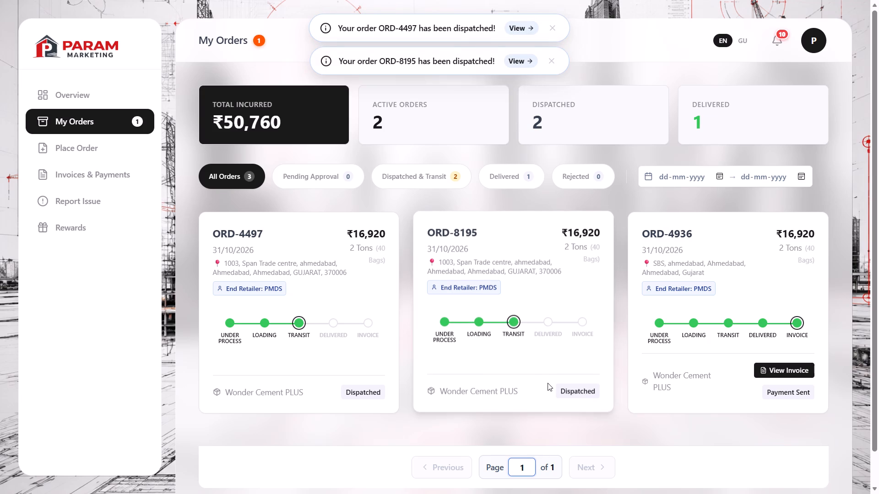
scroll(537, 318, up, 2)
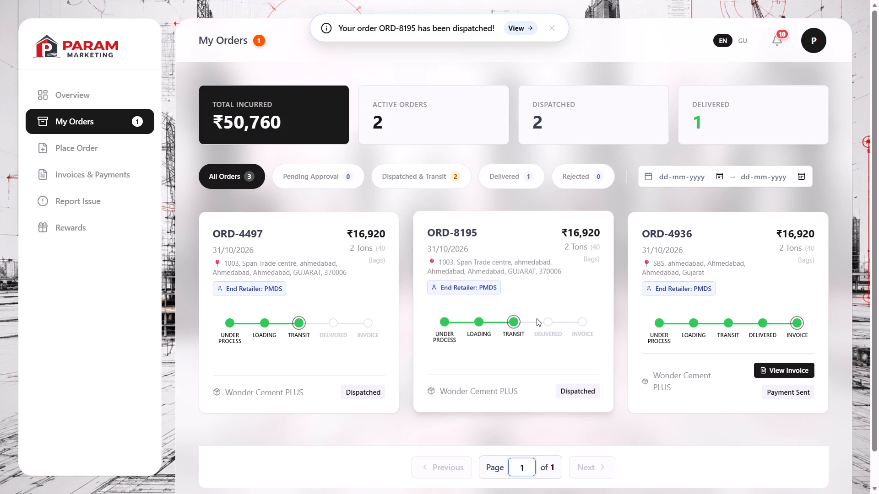
key(ctrl+r)
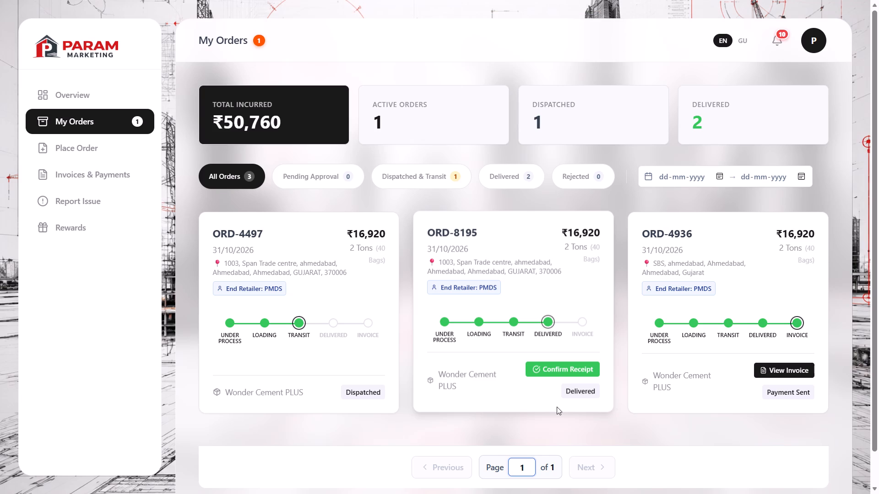
Start a Snipping Tool screen recording with the capture area covering the entire screen.
key(shift+super+r)
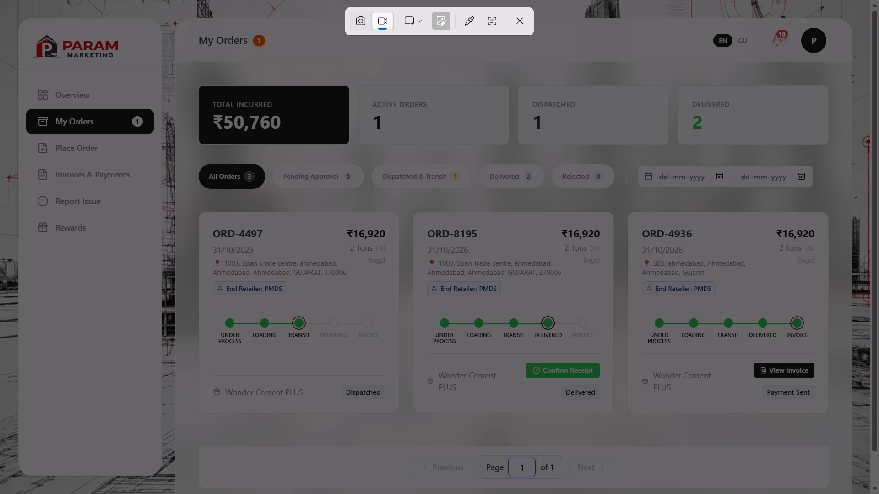
drag(0, 0, 70, 20)
drag(70, 20, 540, 400)
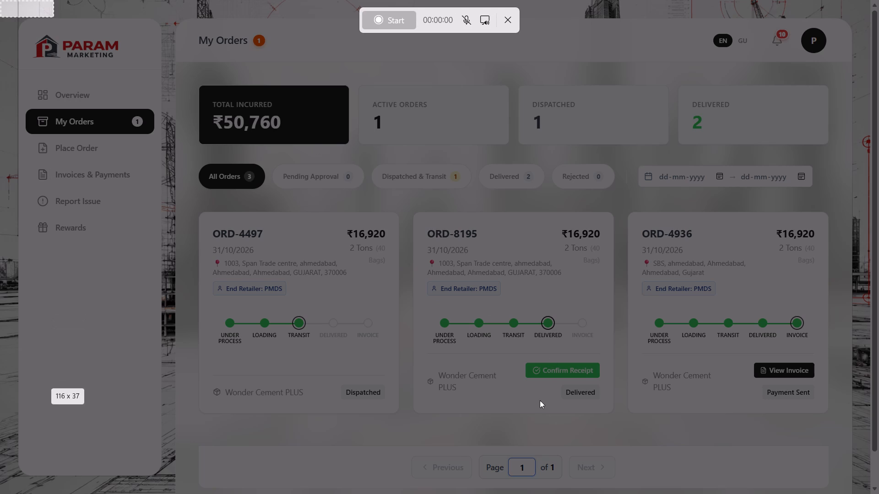
drag(540, 400, 782, 493)
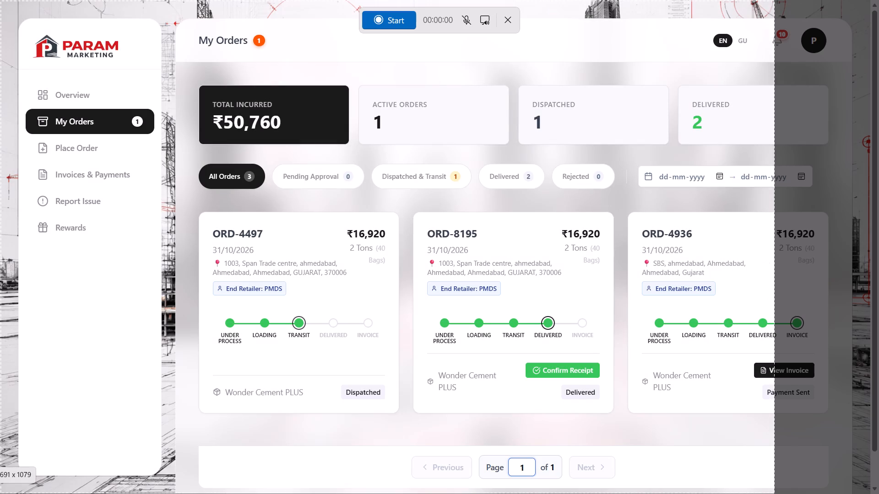
drag(782, 493, 878, 493)
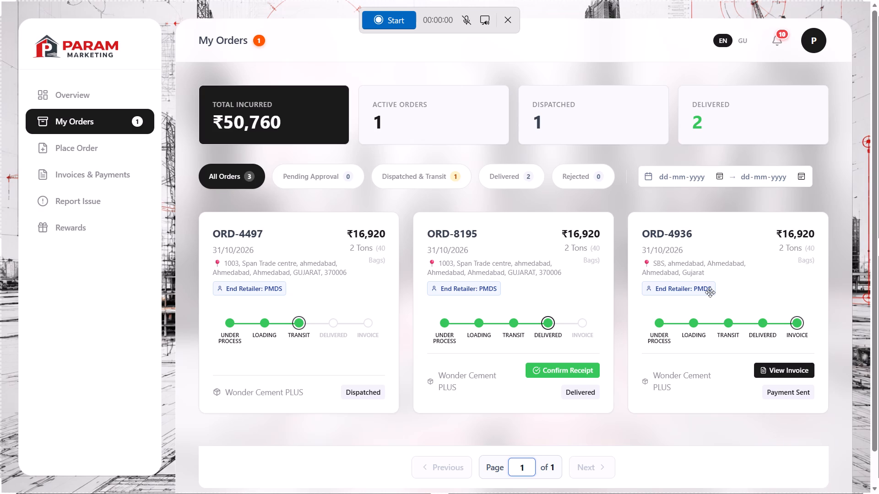
click(397, 24)
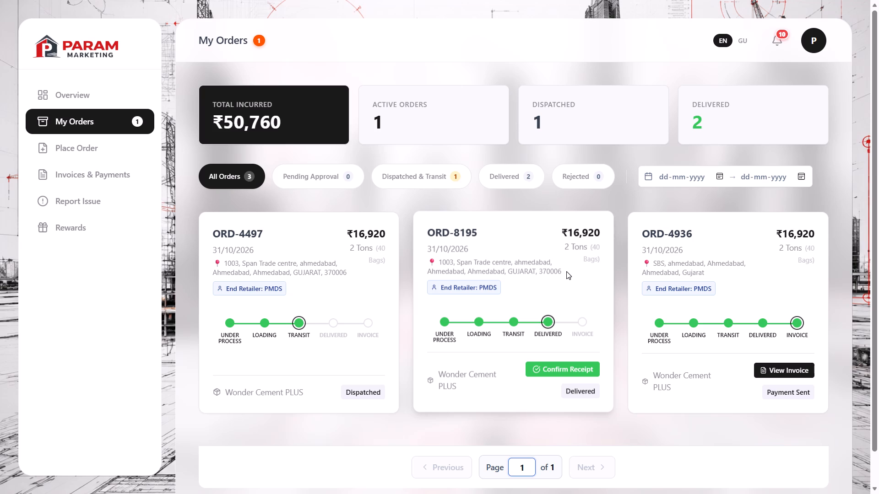
click(564, 369)
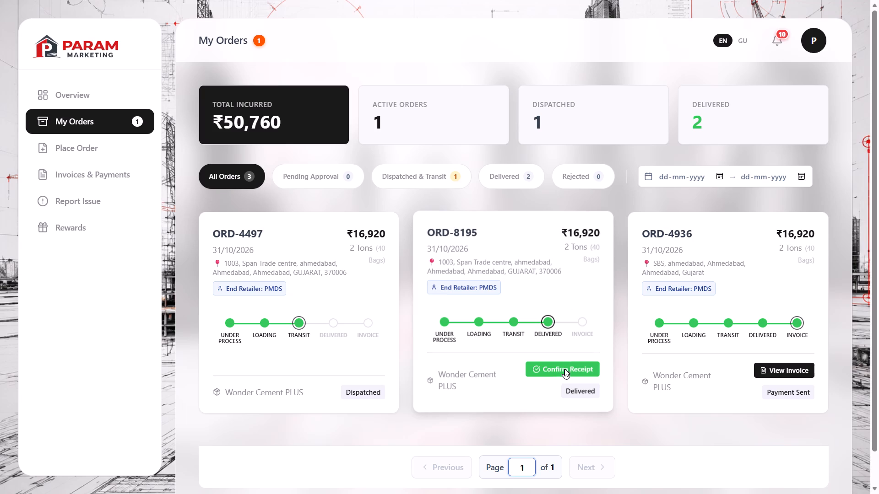
scroll(545, 423, down, 1)
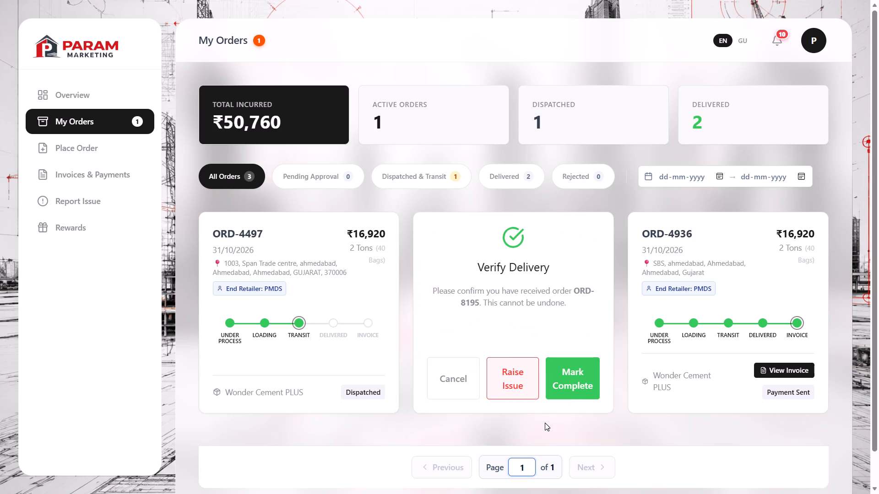
scroll(545, 423, down, 1)
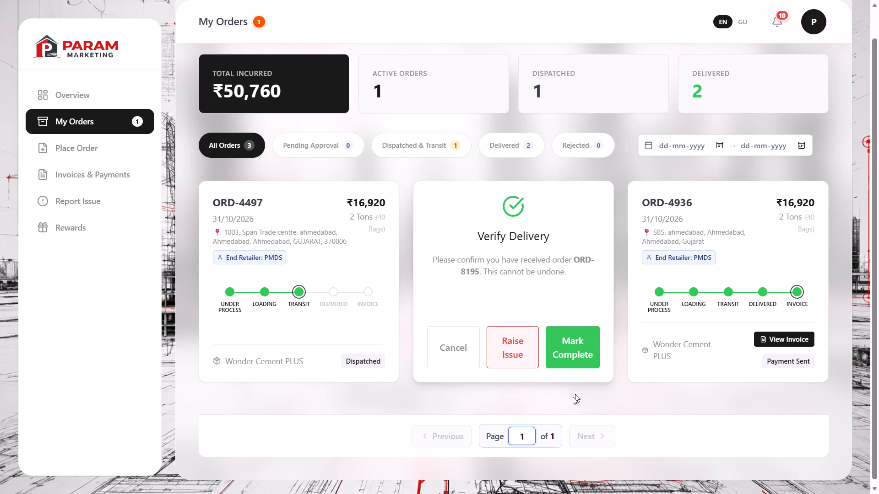
click(523, 354)
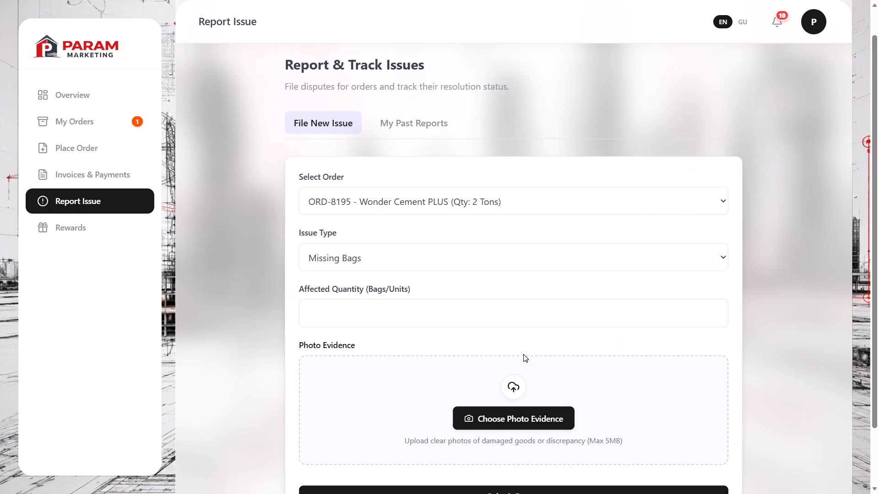
scroll(523, 354, down, 1)
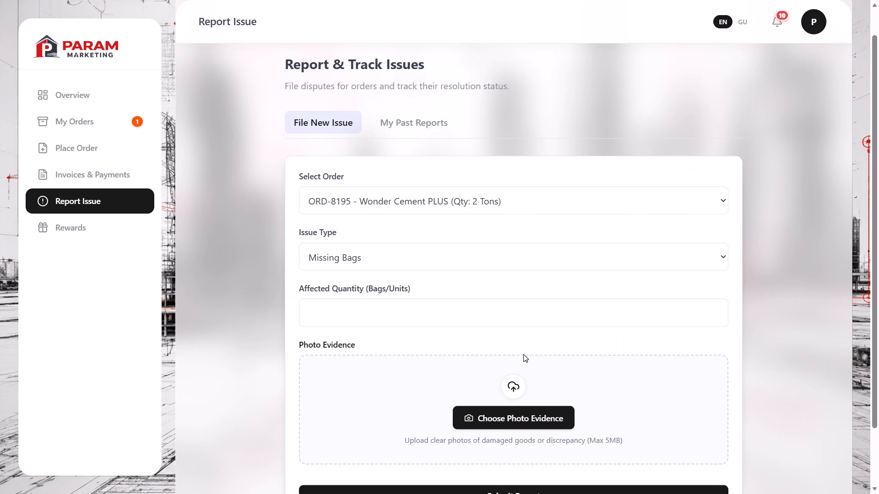
scroll(523, 354, down, 2)
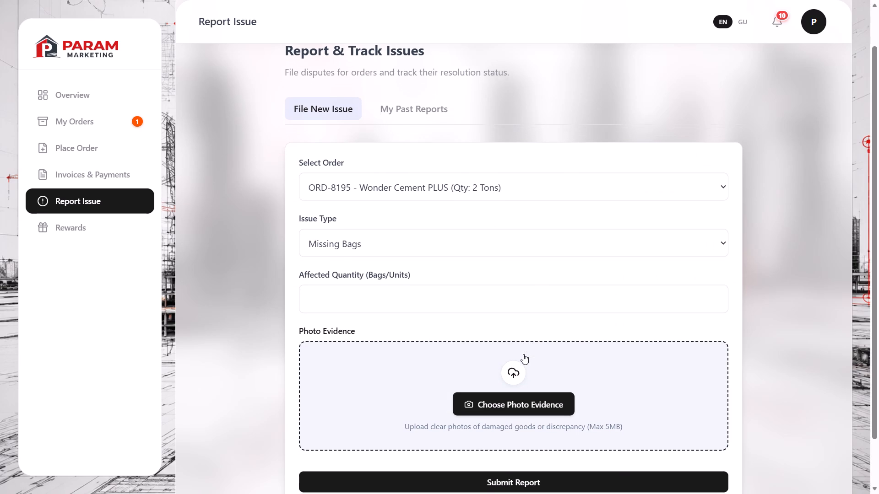
scroll(523, 354, down, 1)
click(429, 109)
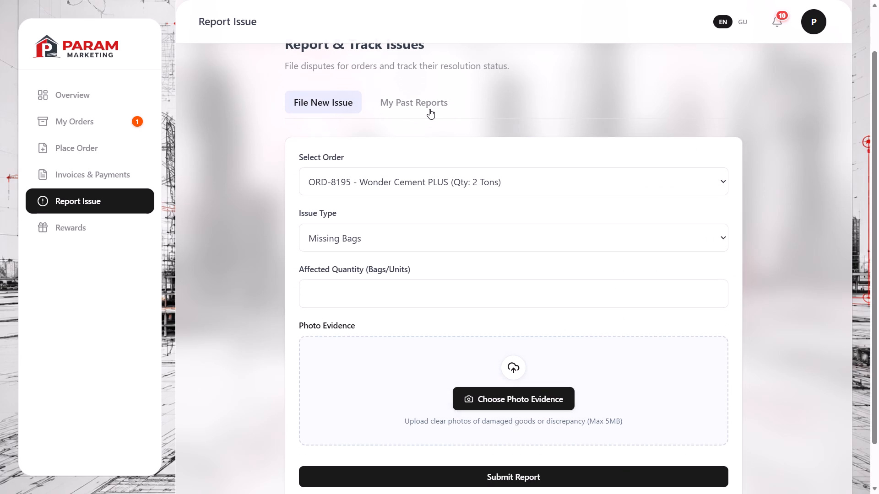
click(348, 150)
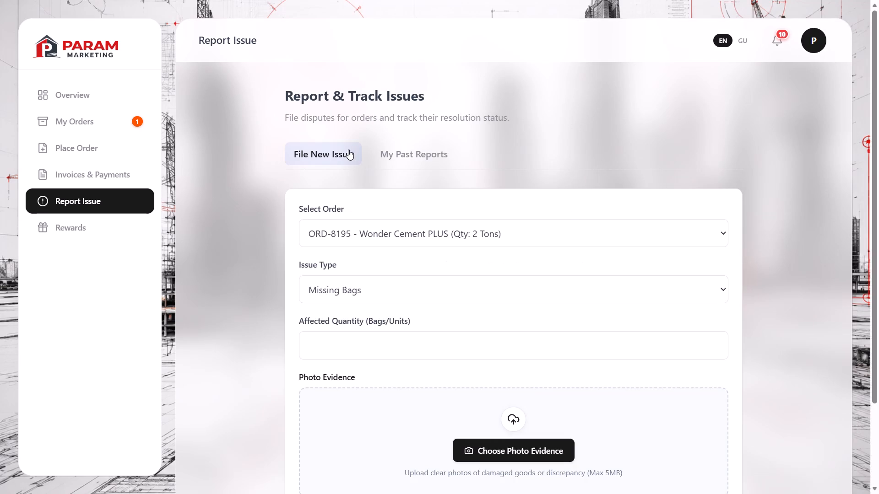
scroll(396, 226, down, 3)
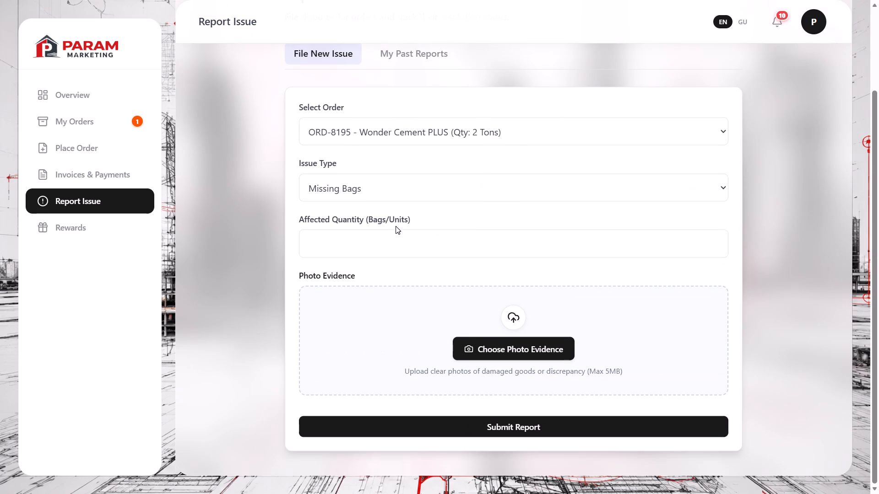
scroll(328, 151, up, 2)
scroll(314, 255, right, 7)
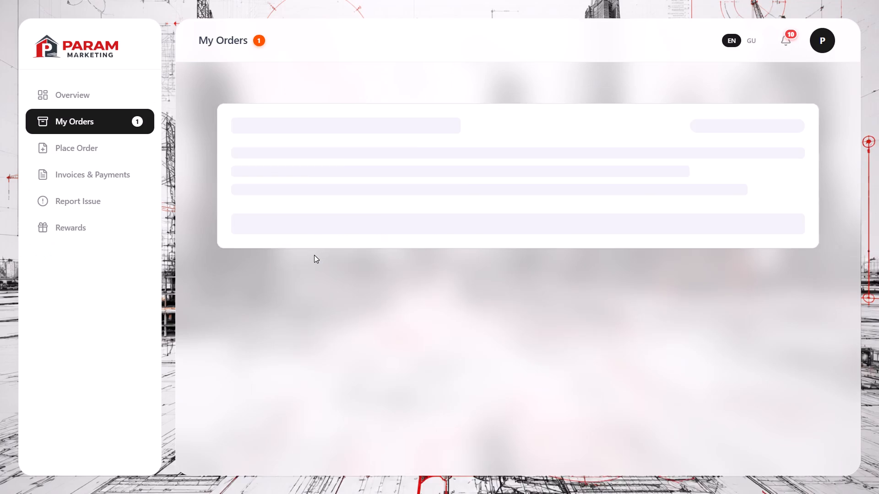
click(545, 365)
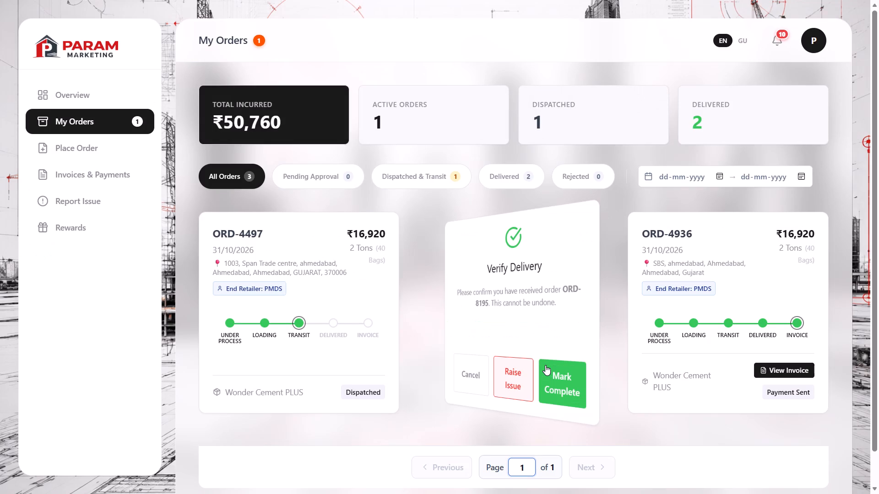
click(570, 375)
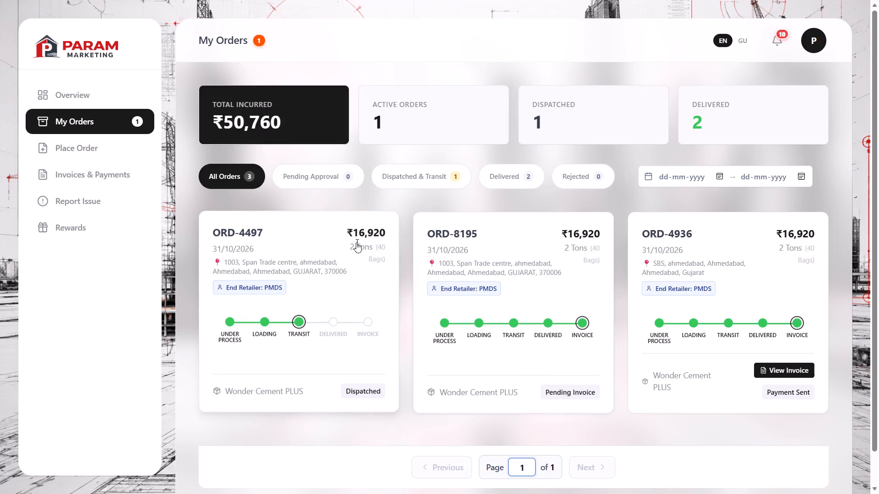
Show the invoice document for ORD-4936 from Invoices & Payments and return to the invoice list.
click(85, 172)
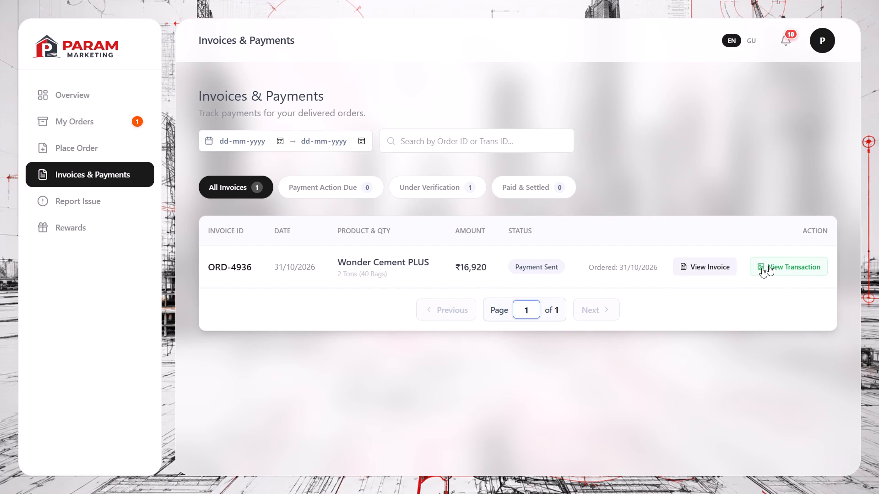
click(705, 264)
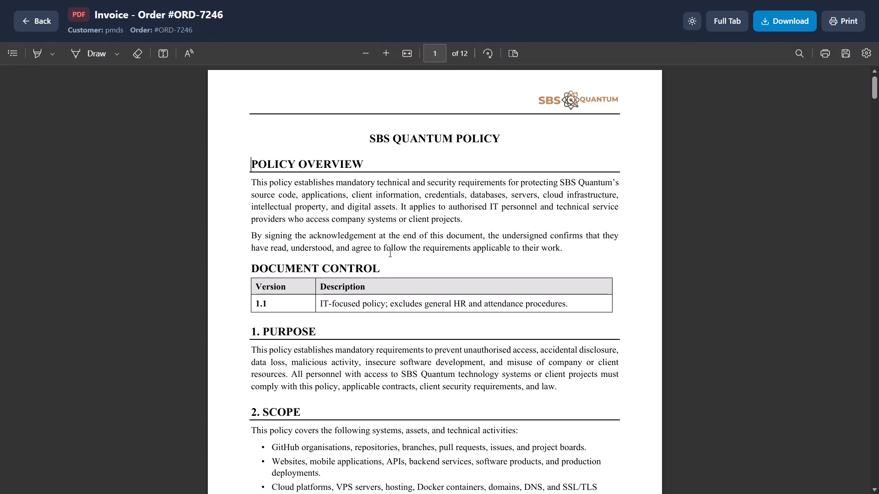
scroll(389, 253, right, 8)
click(27, 26)
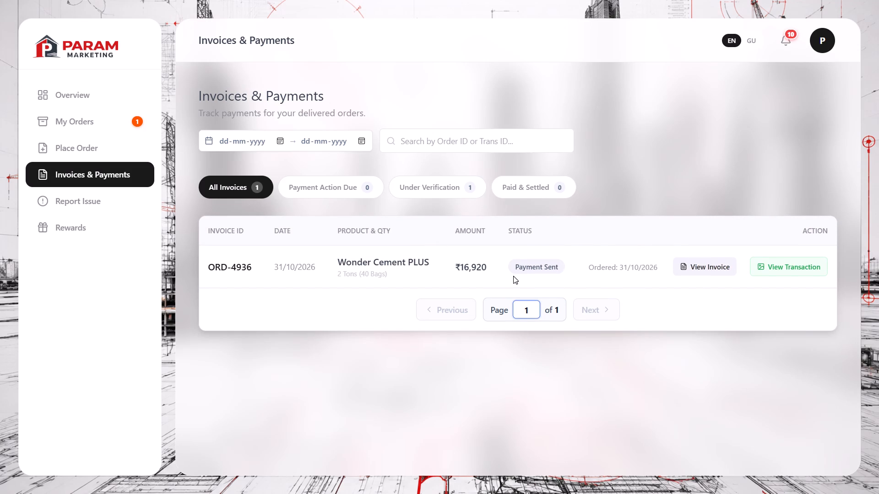
click(701, 289)
Filter the invoices by Under Verification, Paid & Settled, and Under Verification again.
click(445, 182)
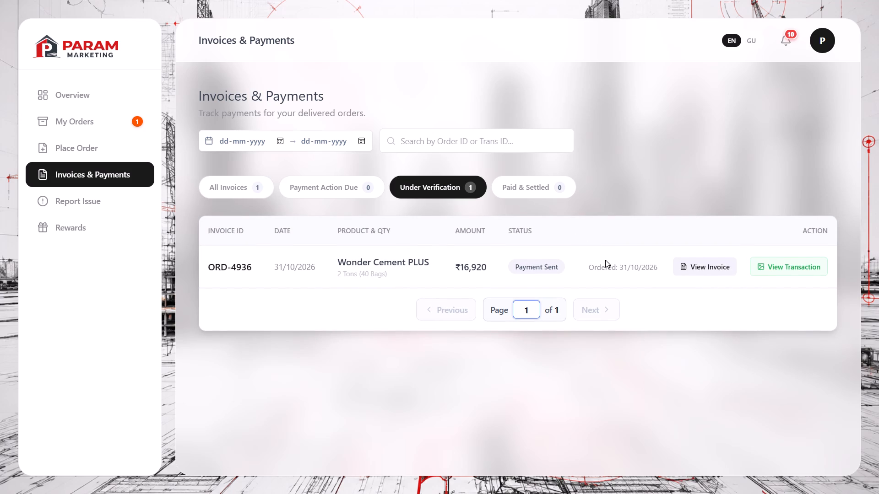
click(520, 187)
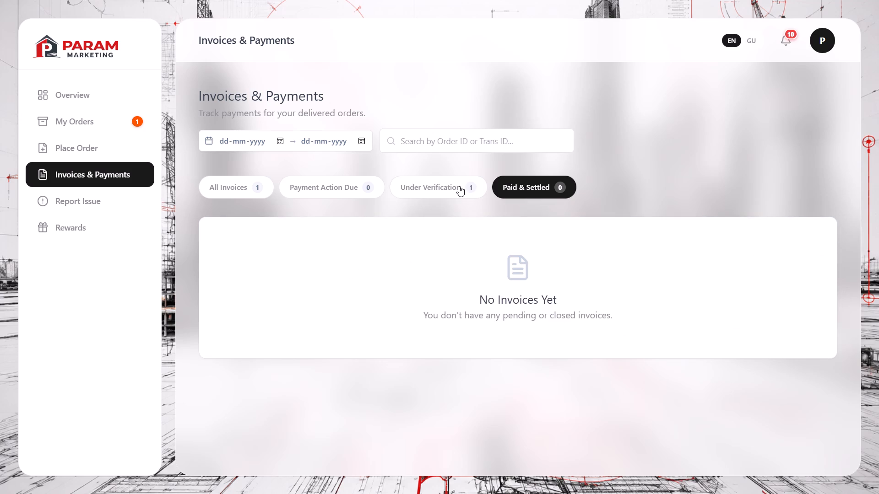
click(459, 186)
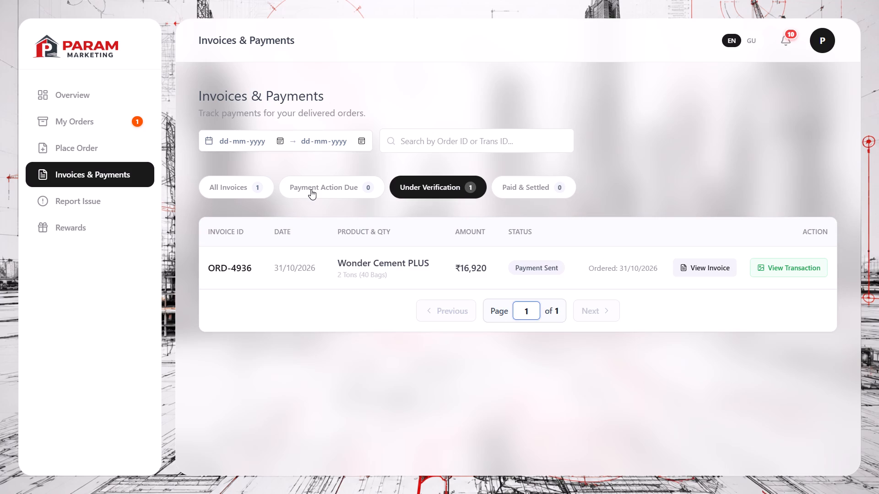
click(766, 270)
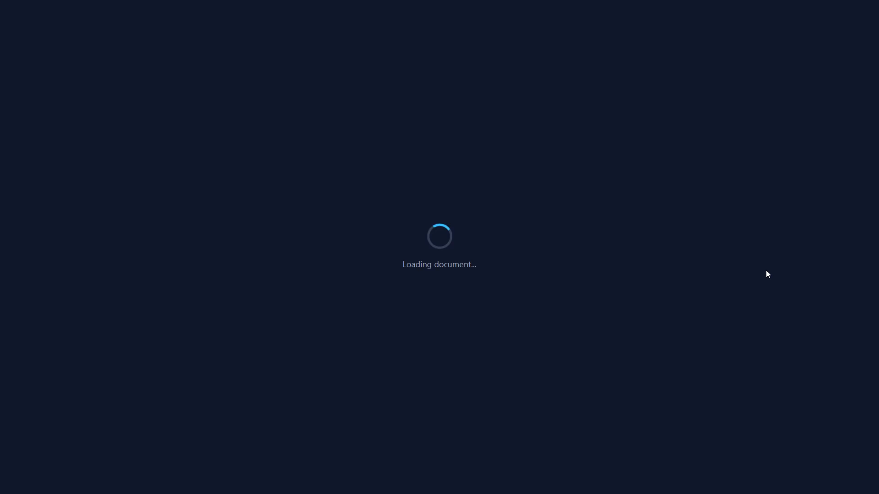
scroll(211, 322, right, 9)
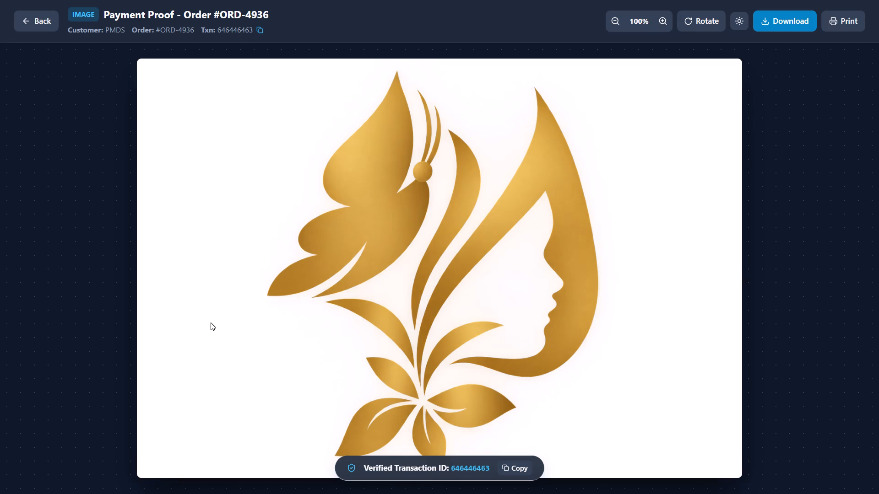
scroll(199, 226, right, 9)
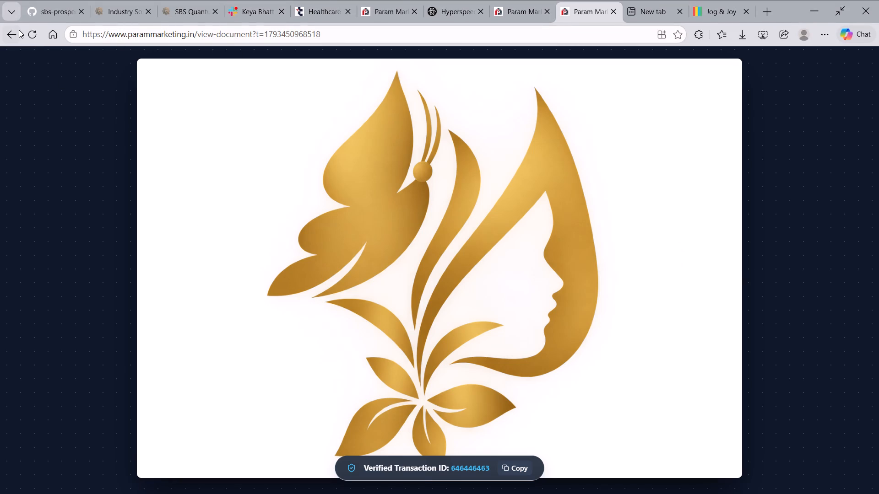
click(19, 30)
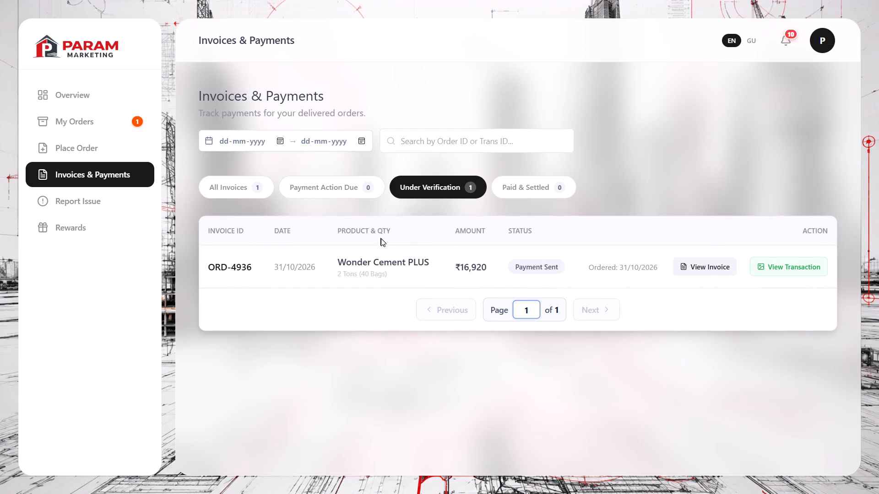
Show the Report Issue page's new-issue form, including its order selector, issue type options and photo evidence area.
click(97, 208)
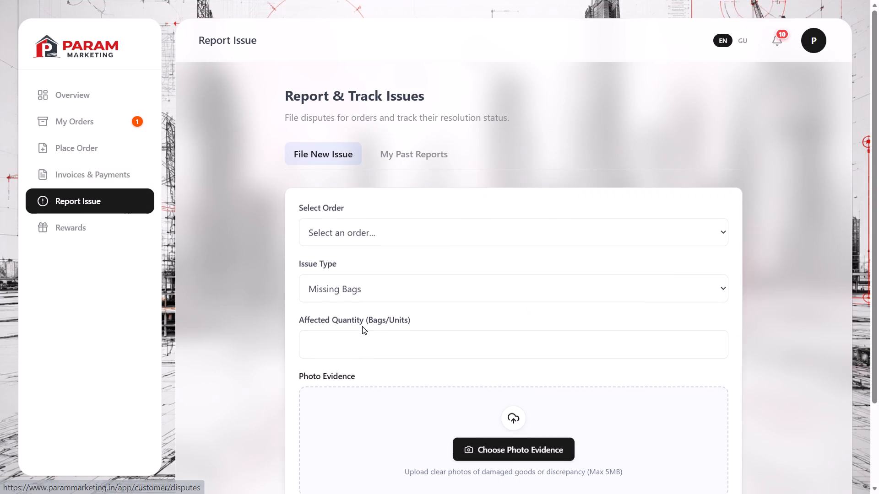
scroll(362, 326, down, 1)
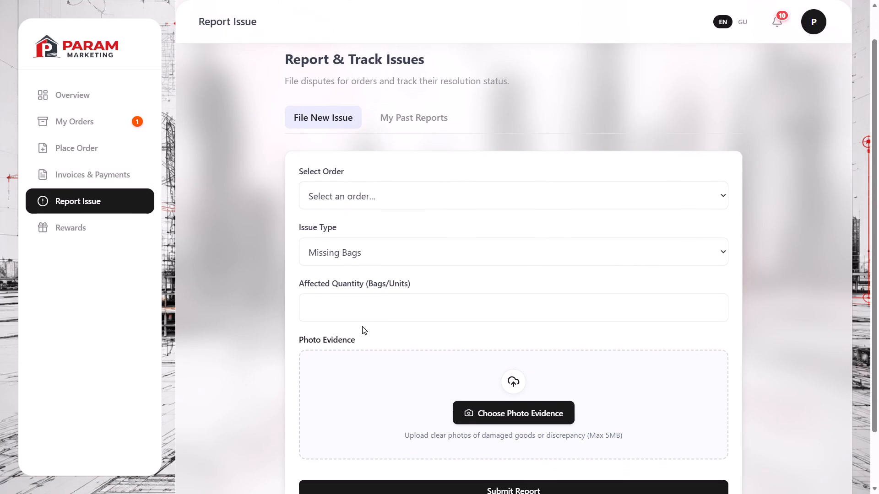
scroll(362, 326, down, 1)
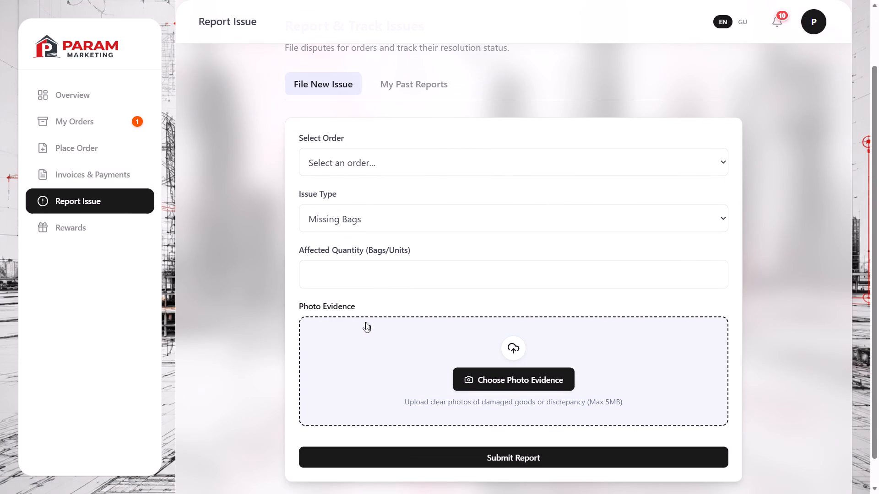
click(440, 170)
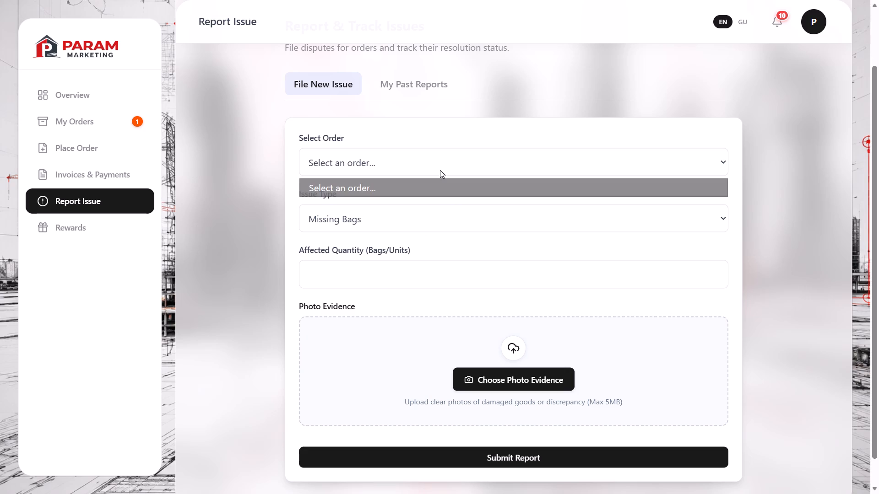
click(426, 211)
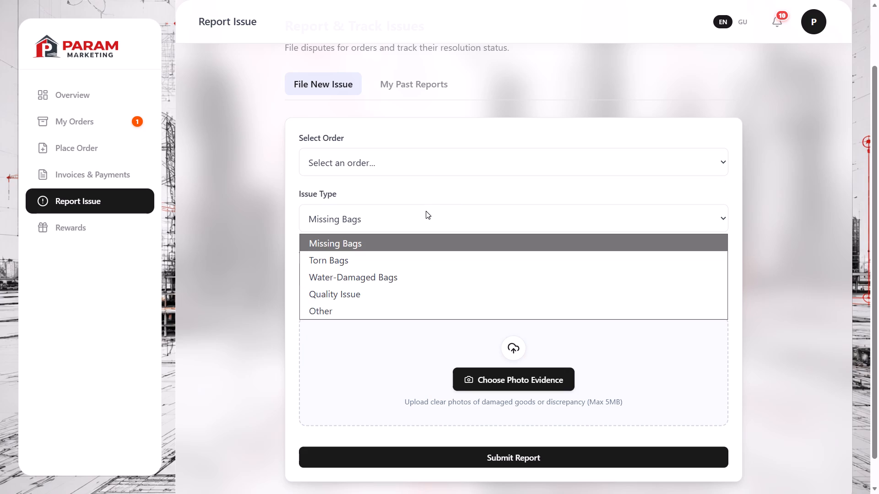
click(414, 188)
scroll(414, 188, down, 1)
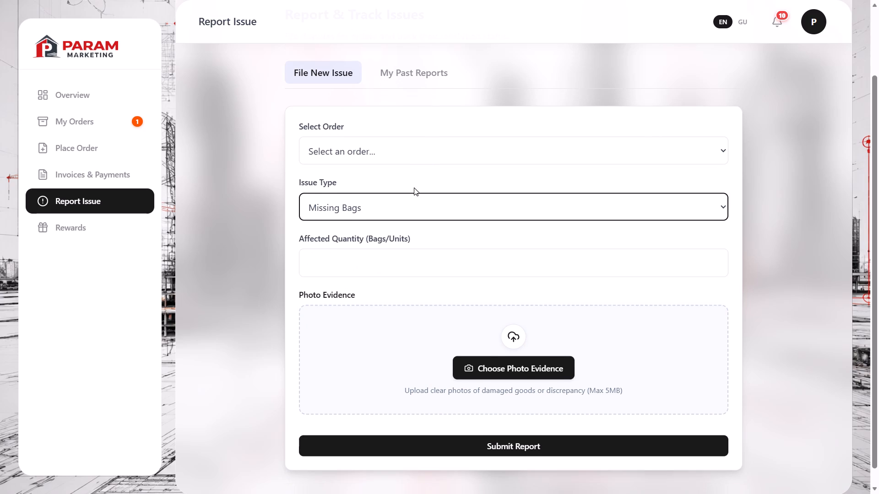
scroll(414, 188, down, 1)
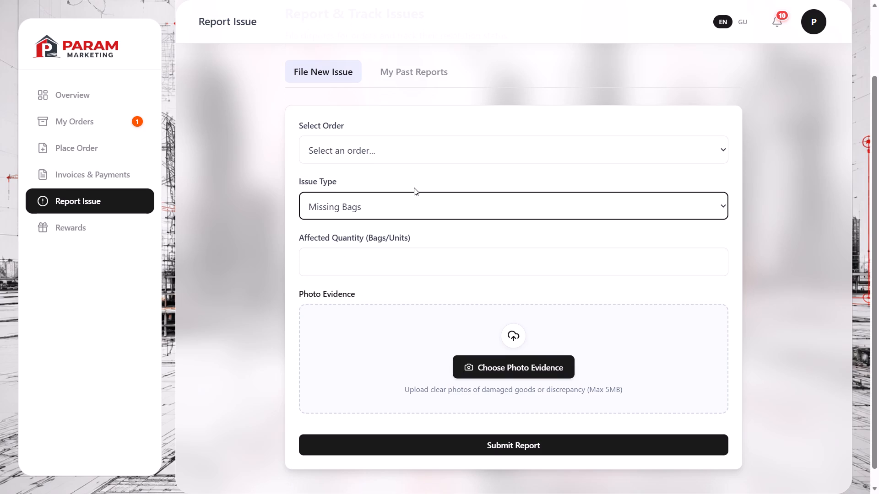
scroll(414, 188, up, 1)
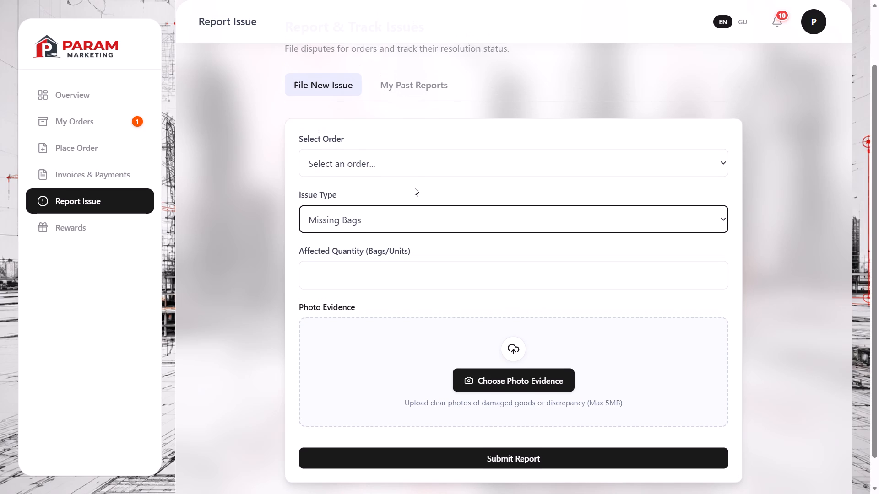
scroll(414, 188, up, 1)
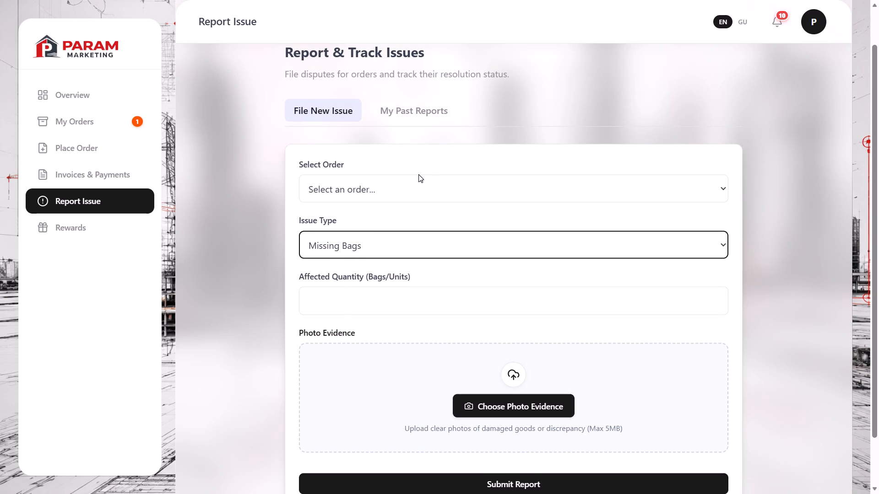
Pause the screen recording and check which orders the issue form offers for selection.
click(373, 14)
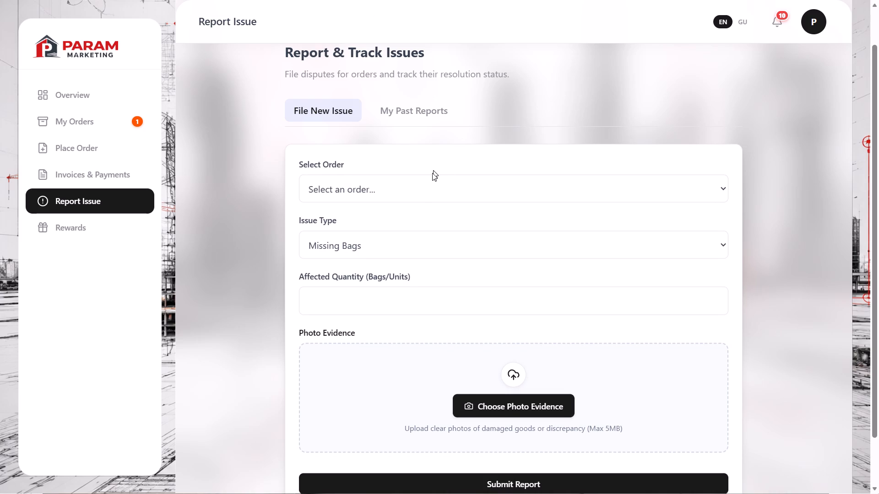
click(425, 191)
double_click(425, 191)
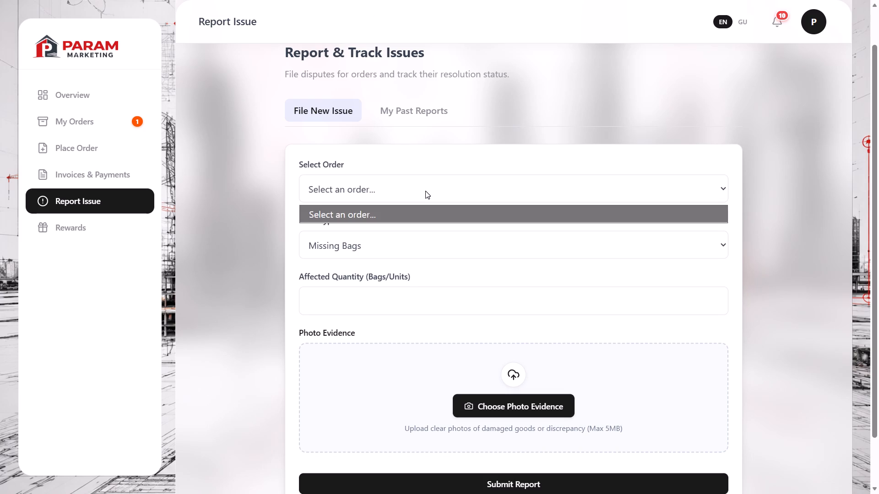
double_click(425, 191)
double_click(425, 191)
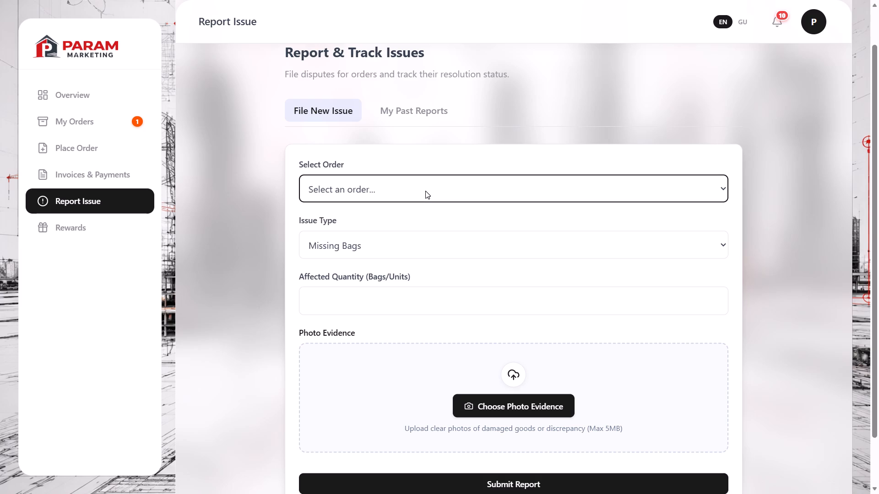
double_click(425, 191)
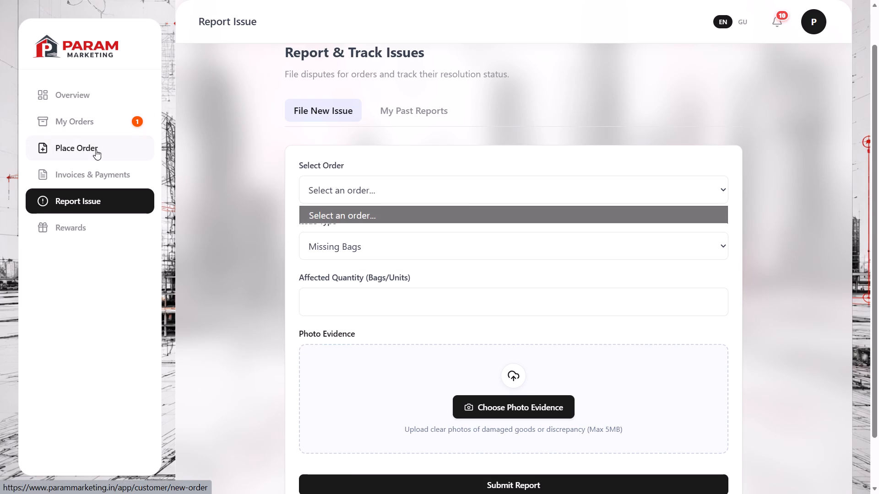
Open My Orders and reload the page to update the order statuses.
click(102, 150)
click(92, 128)
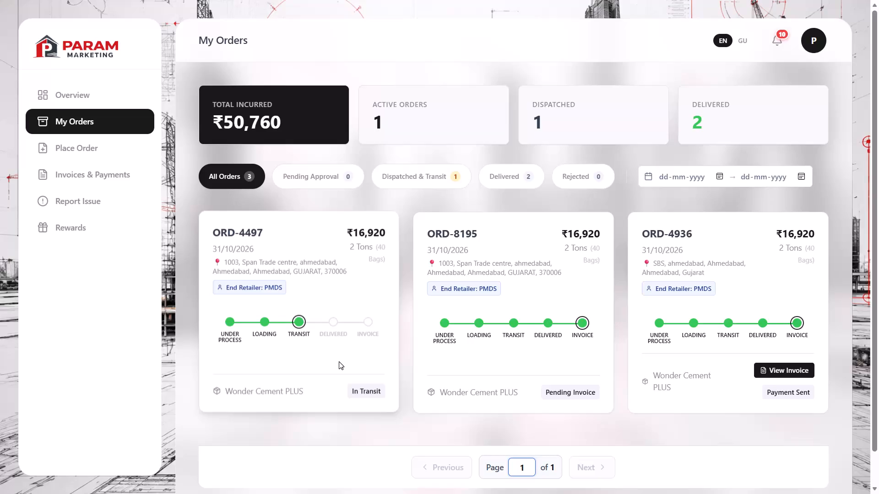
key(ctrl+r)
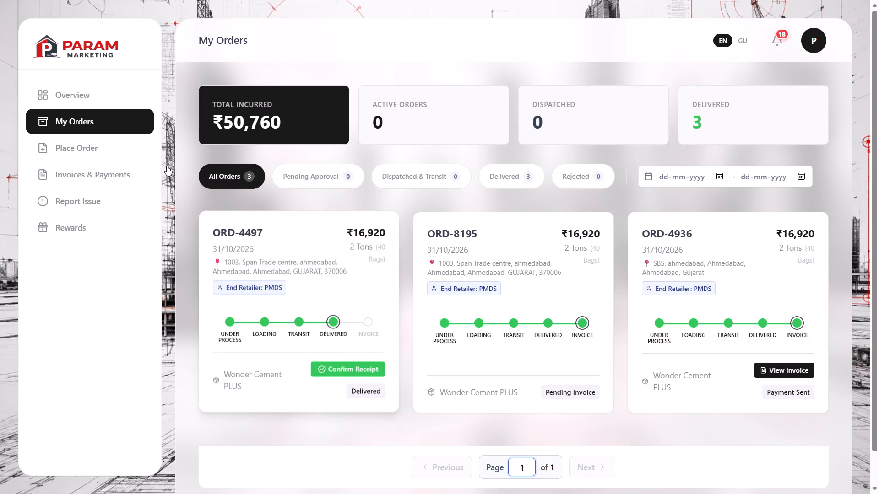
Return to the Report Issue form and resume the screen recording.
click(121, 155)
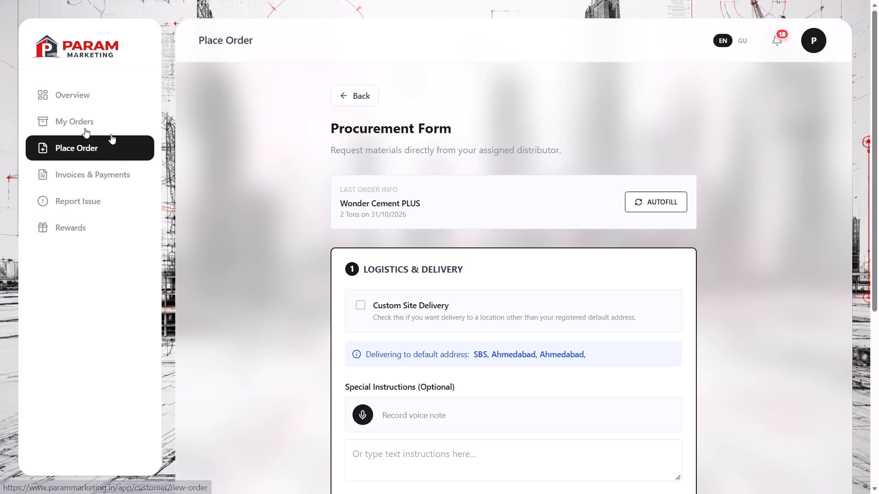
click(92, 187)
click(91, 197)
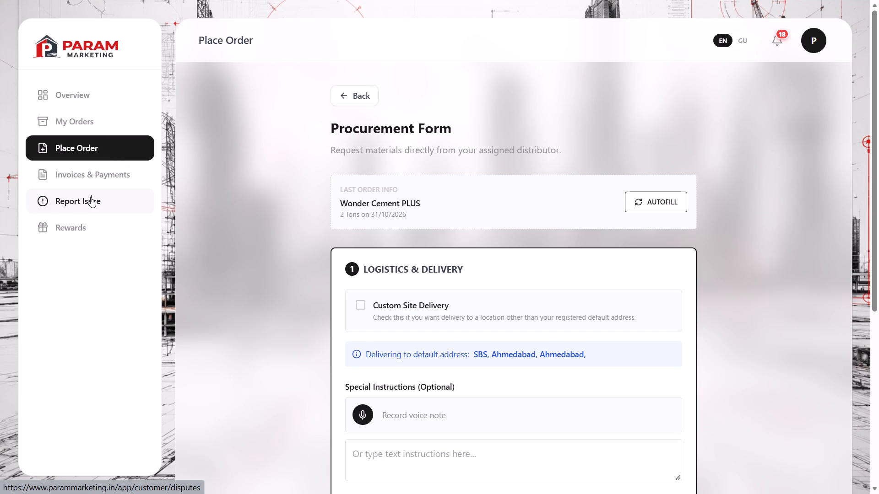
scroll(456, 194, down, 3)
scroll(456, 194, up, 1)
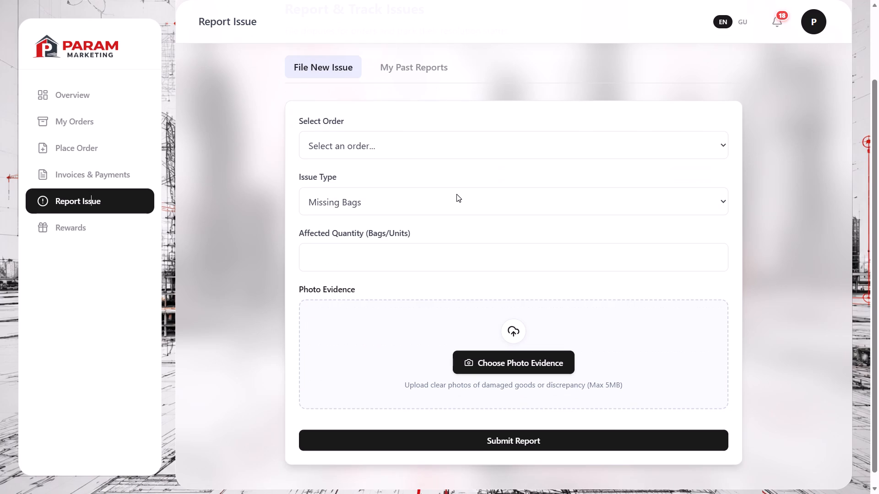
scroll(456, 194, up, 1)
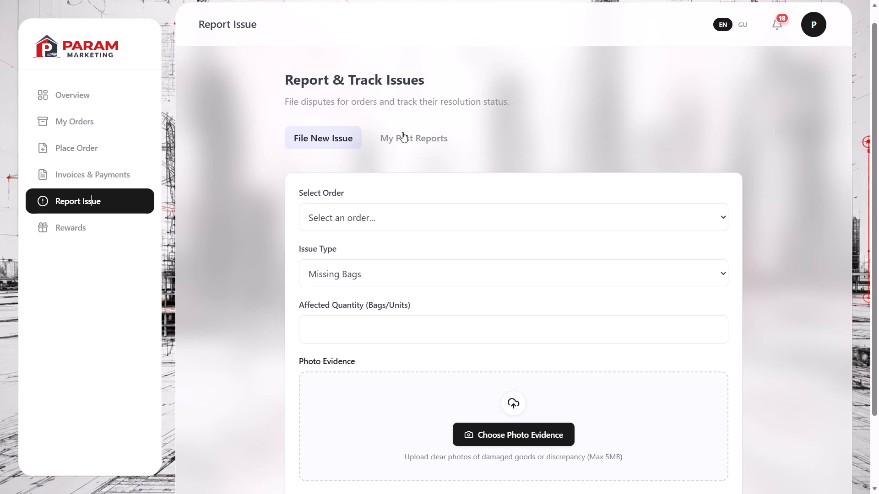
click(377, 17)
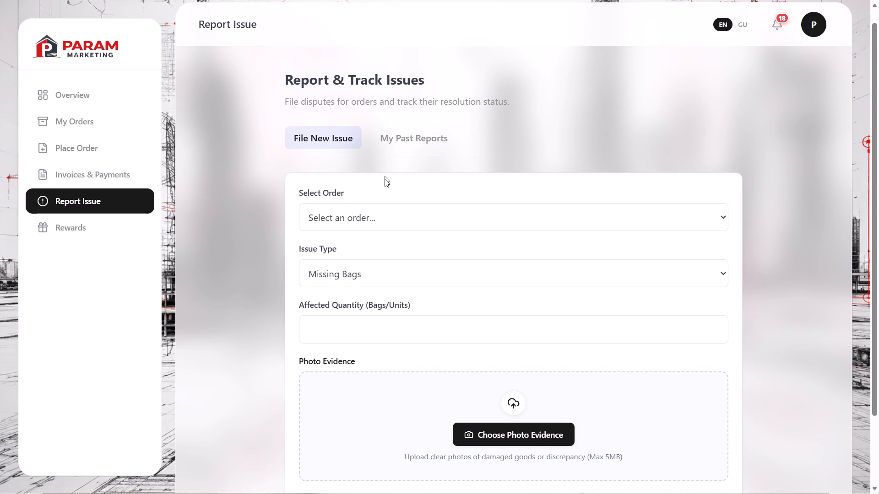
Fill in a Quality Issue report for ORD-4497 with affected quantity 2 and try to submit it without photo evidence.
click(383, 227)
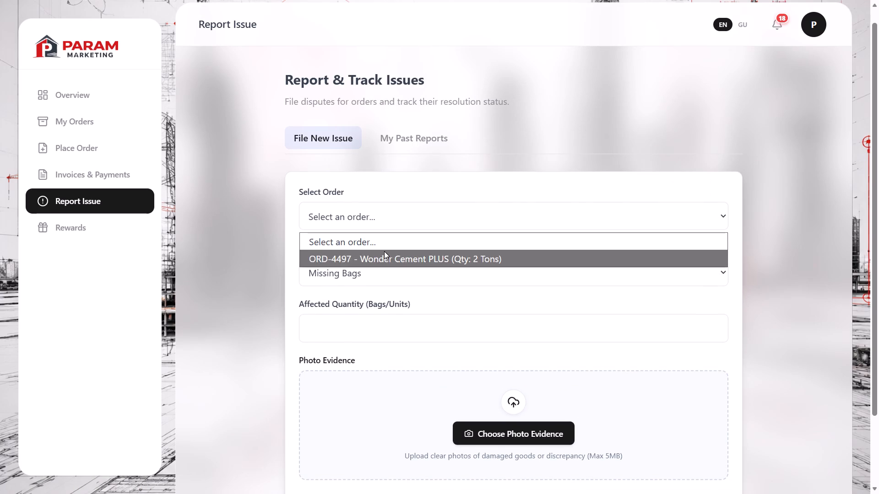
click(384, 251)
click(384, 269)
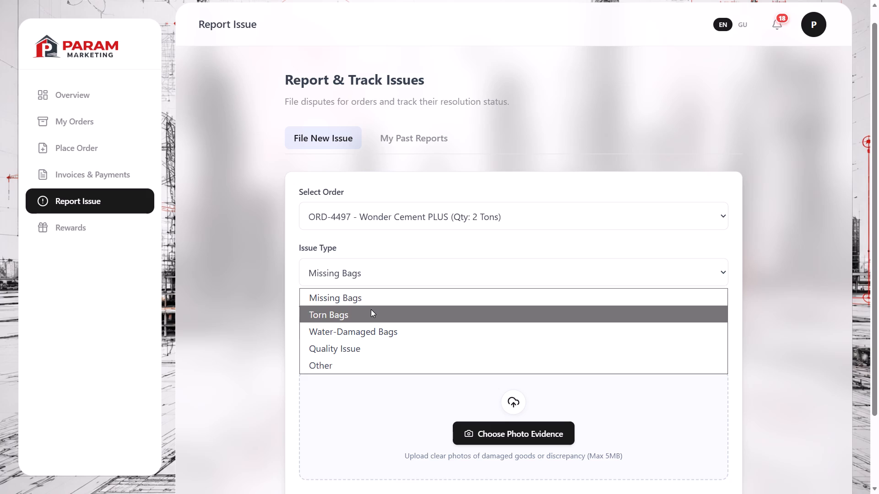
click(372, 340)
click(405, 329)
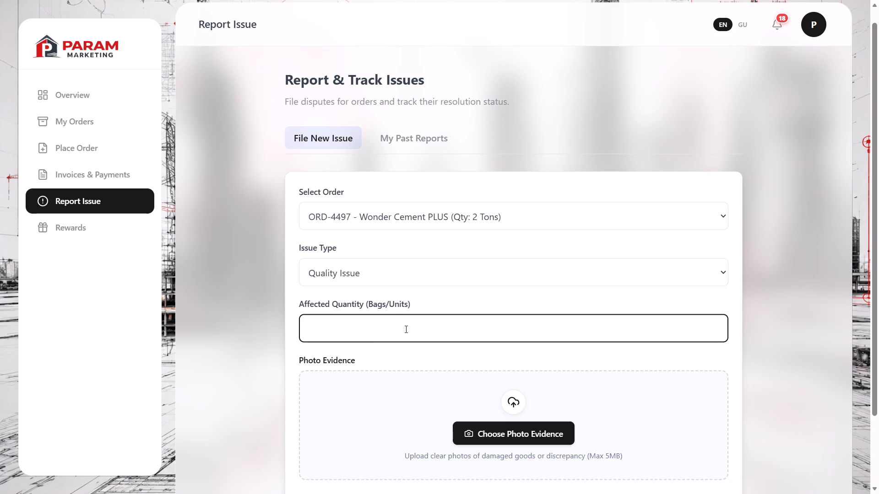
key(2)
scroll(405, 329, down, 1)
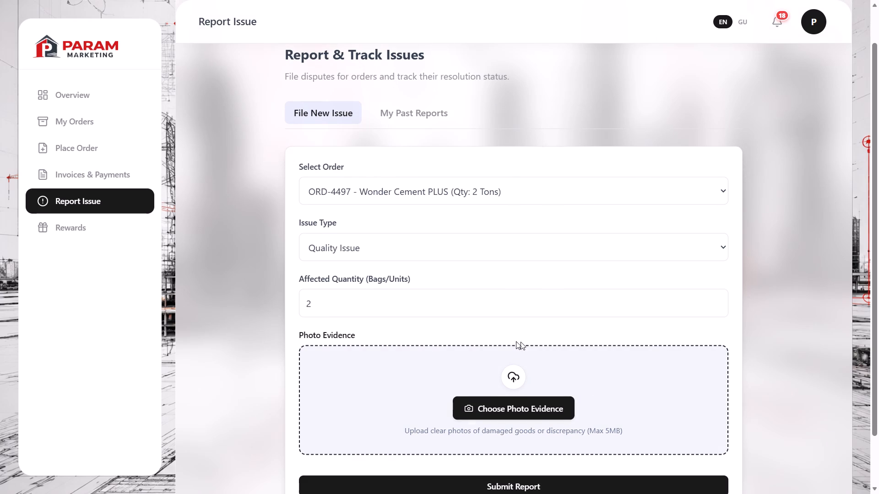
scroll(530, 404, down, 1)
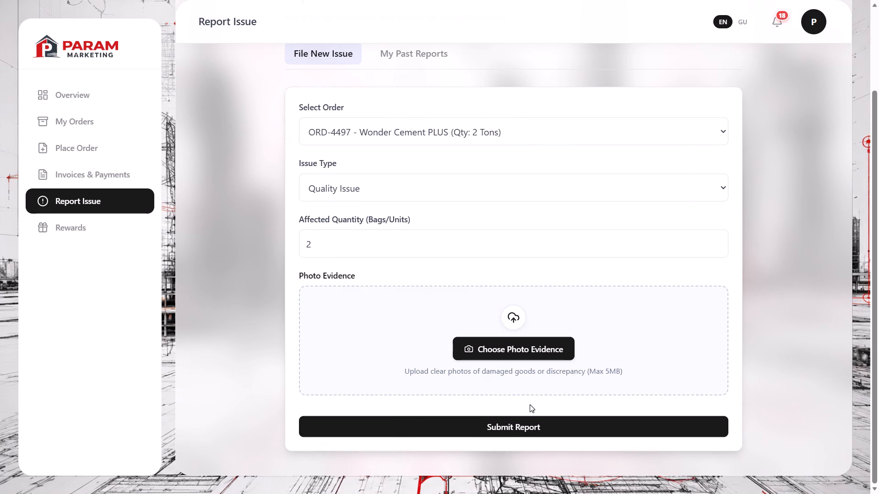
scroll(530, 404, down, 1)
click(513, 428)
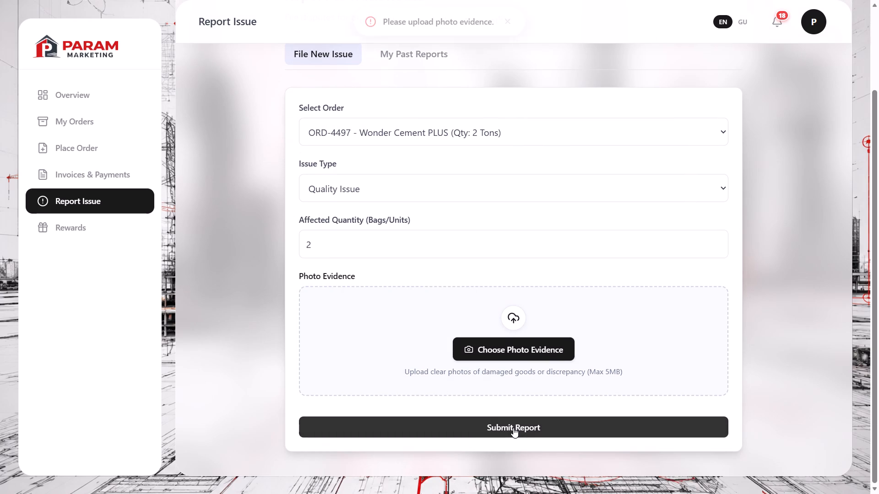
Show the issue history under My Past Reports.
scroll(499, 226, up, 1)
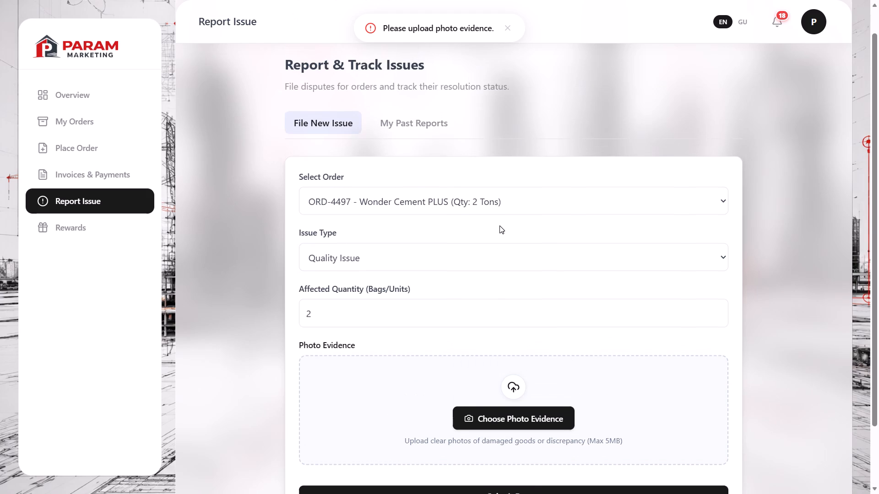
scroll(499, 226, up, 1)
scroll(499, 423, up, 1)
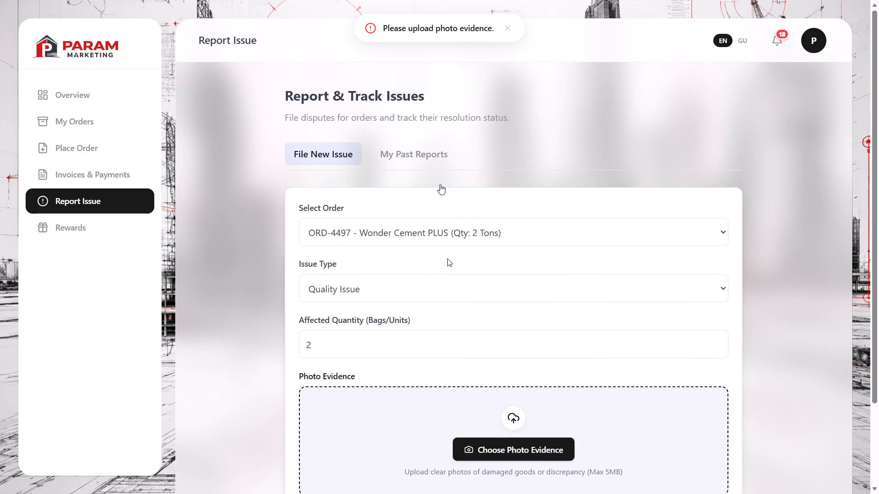
click(438, 161)
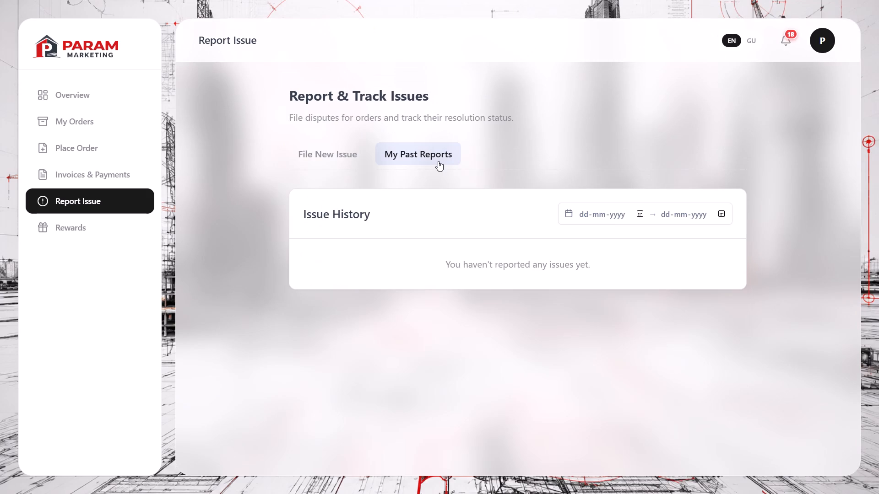
Show the Rewards page with its campaign progress and tier targets.
click(92, 227)
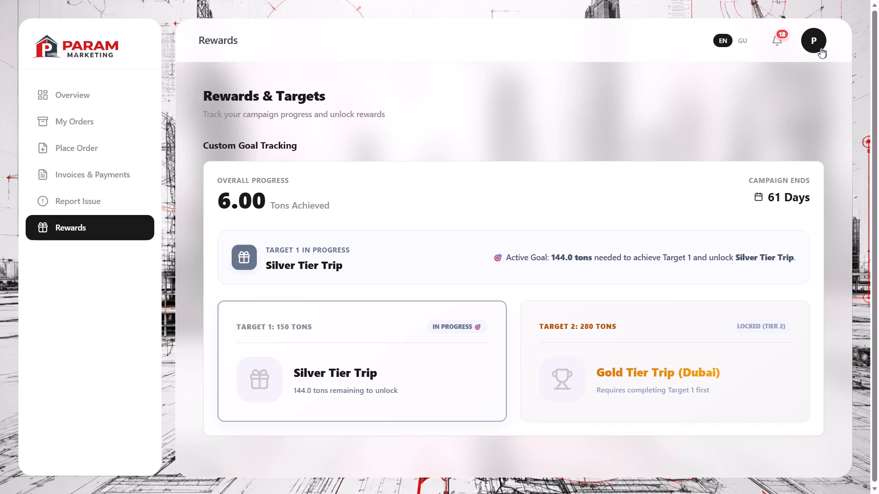
Open the profile editing page, resume the screen recording, and show the Account Settings through the Change Password section.
click(813, 33)
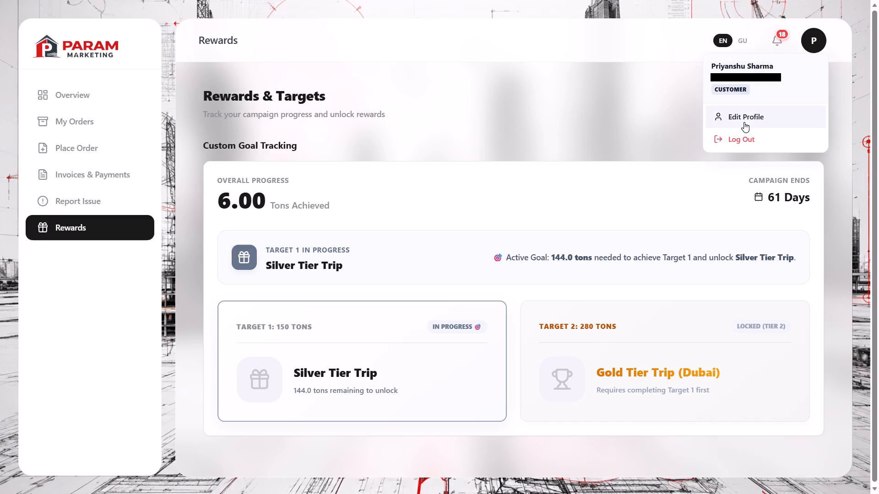
click(744, 122)
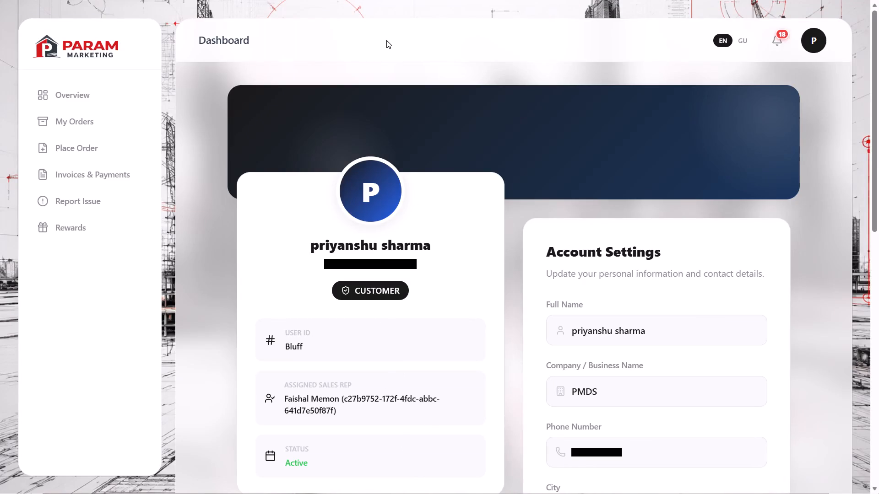
click(377, 16)
scroll(415, 251, down, 3)
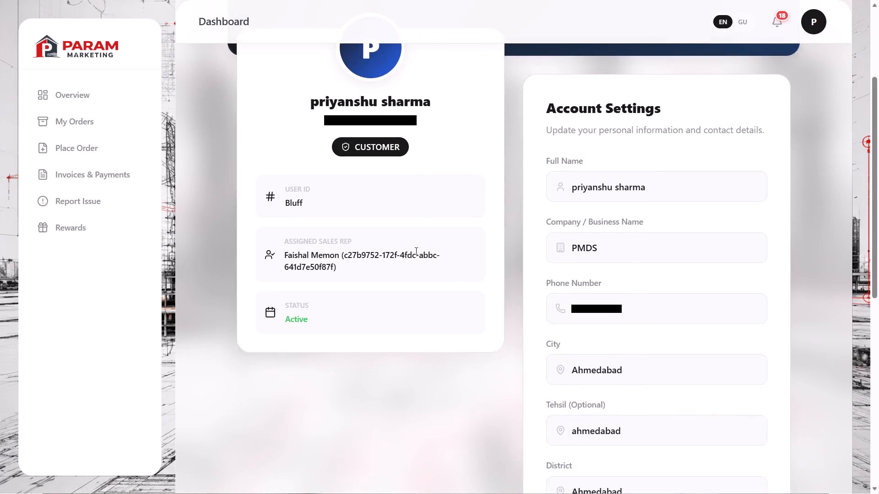
scroll(415, 251, down, 3)
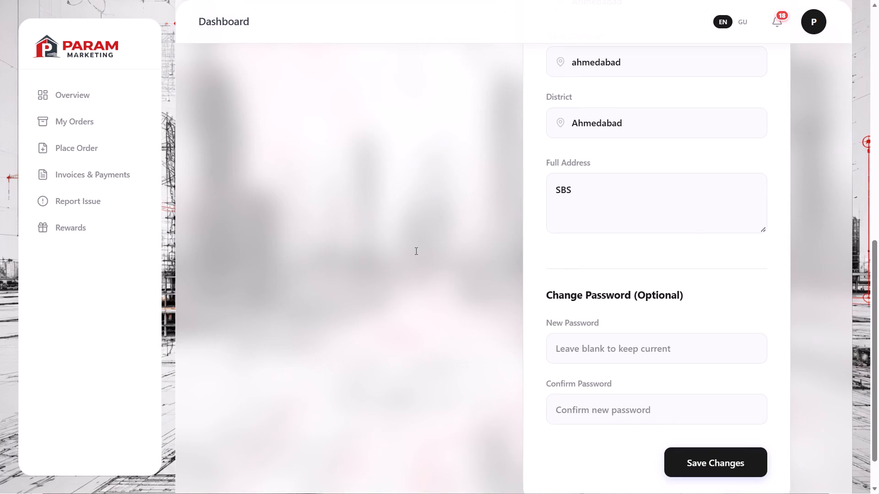
scroll(415, 251, up, 12)
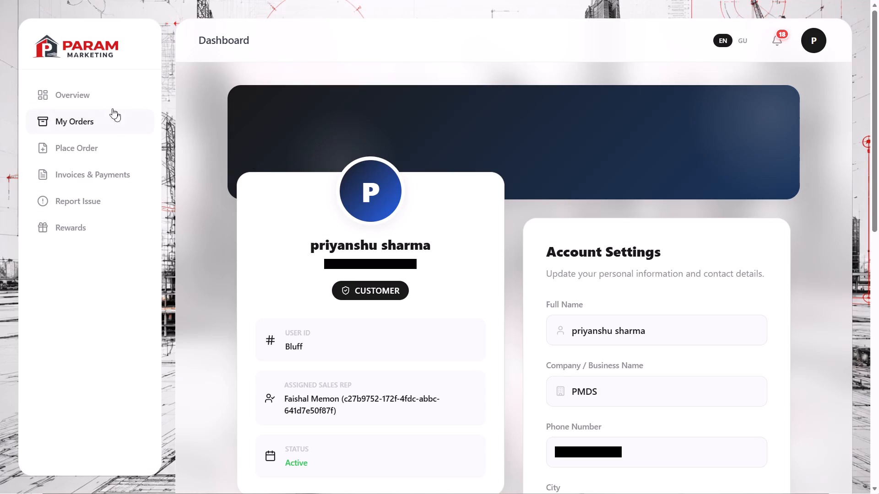
Return to the Overview dashboard and stop the screen recording.
click(101, 99)
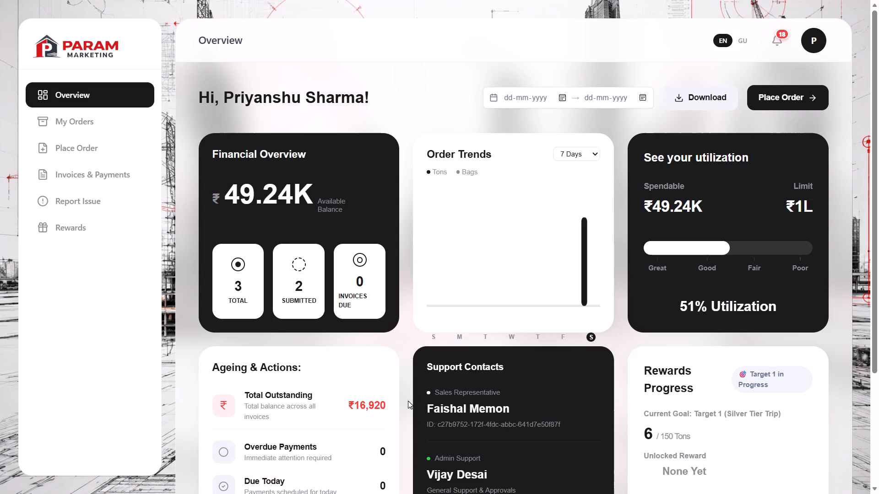
click(403, 20)
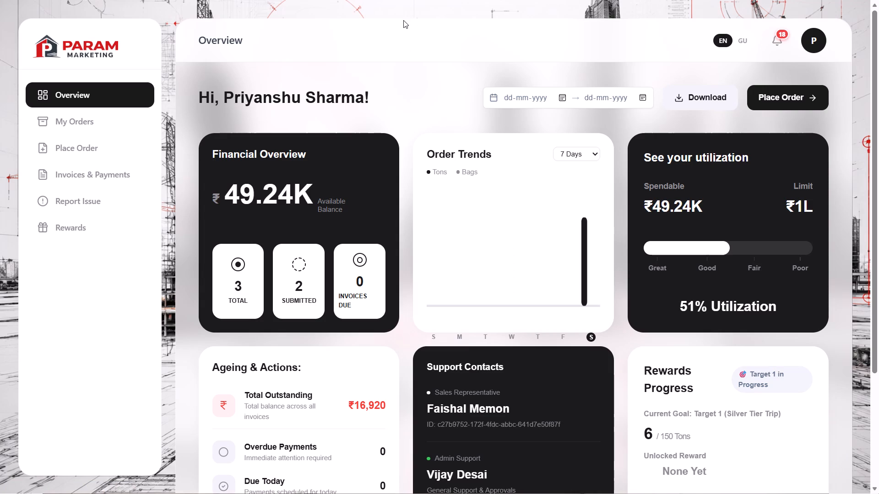